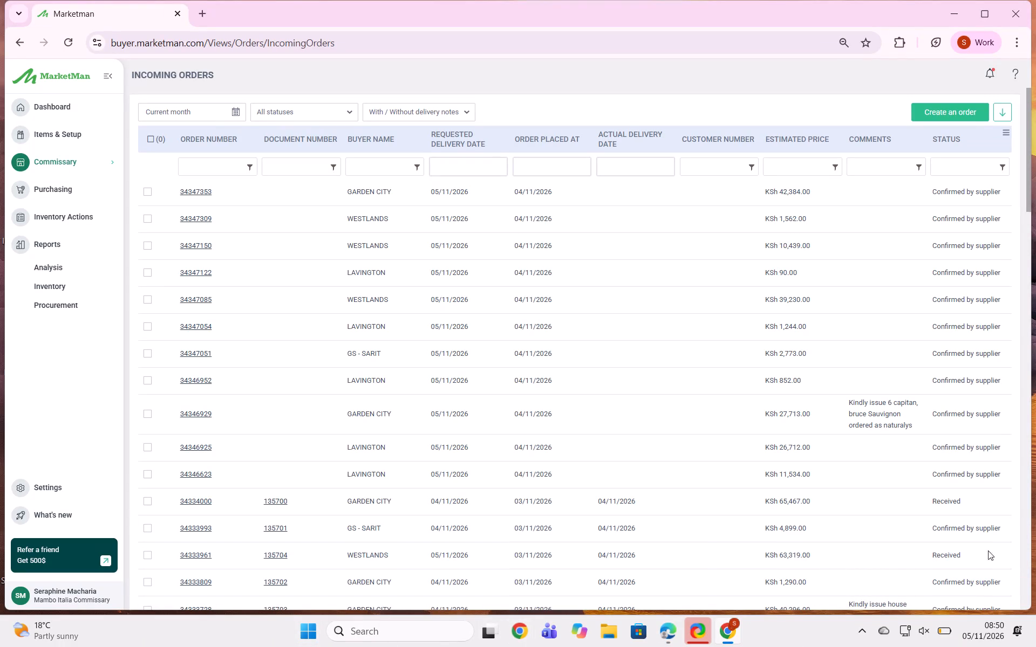
Switch to OpenLabel+ and open the local 55x45mm label template for the item TOP SIDE.
left_click(419, 637)
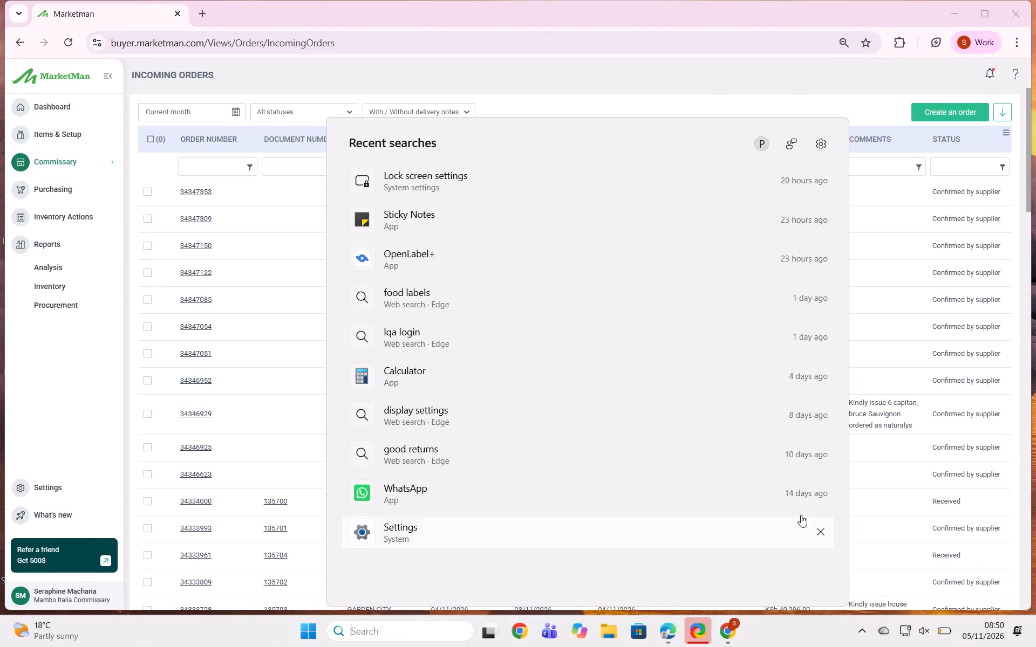
left_click(396, 265)
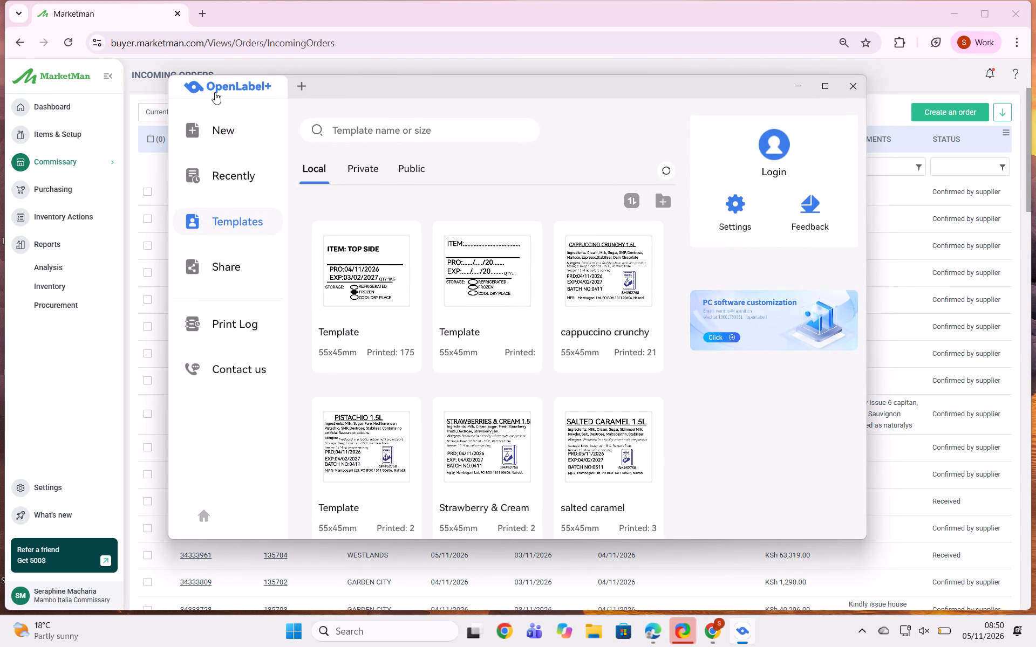
left_click(352, 269)
double_click(352, 269)
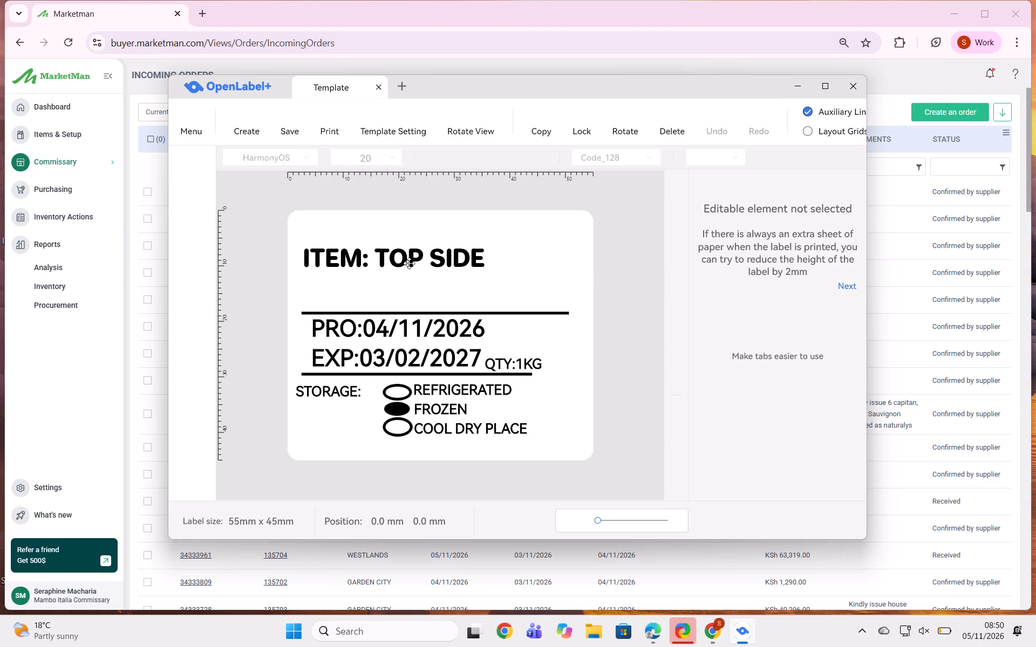
left_click(413, 269)
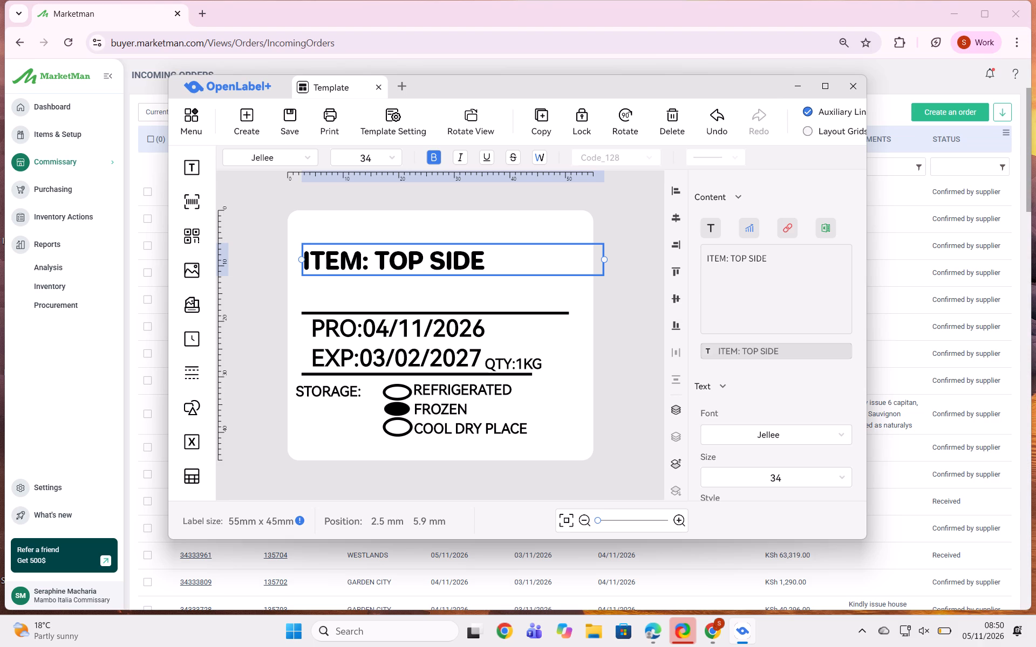
left_click(773, 271)
Change the label's storage marking by removing the fill from the FROZEN oval and filling the REFRIGERATED oval.
left_click(396, 412)
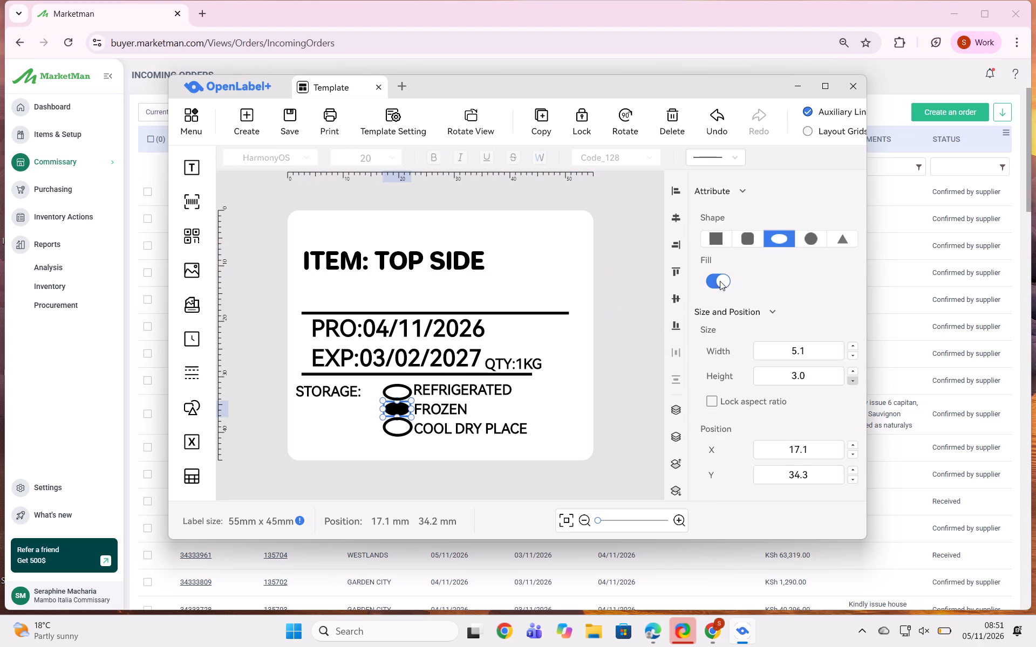
left_click(720, 281)
left_click(394, 390)
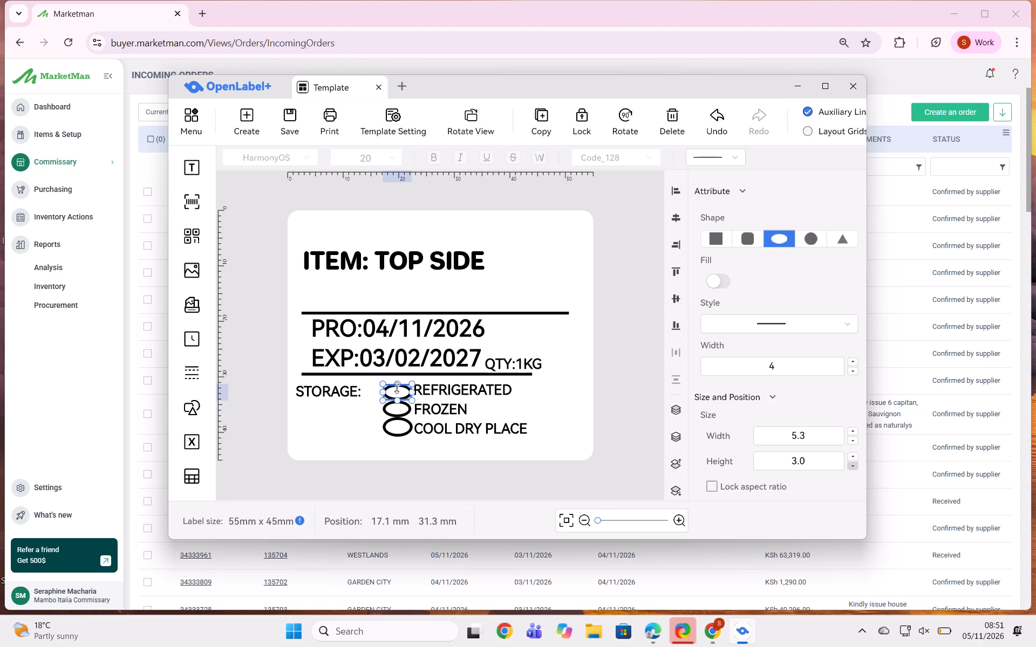
left_click(724, 282)
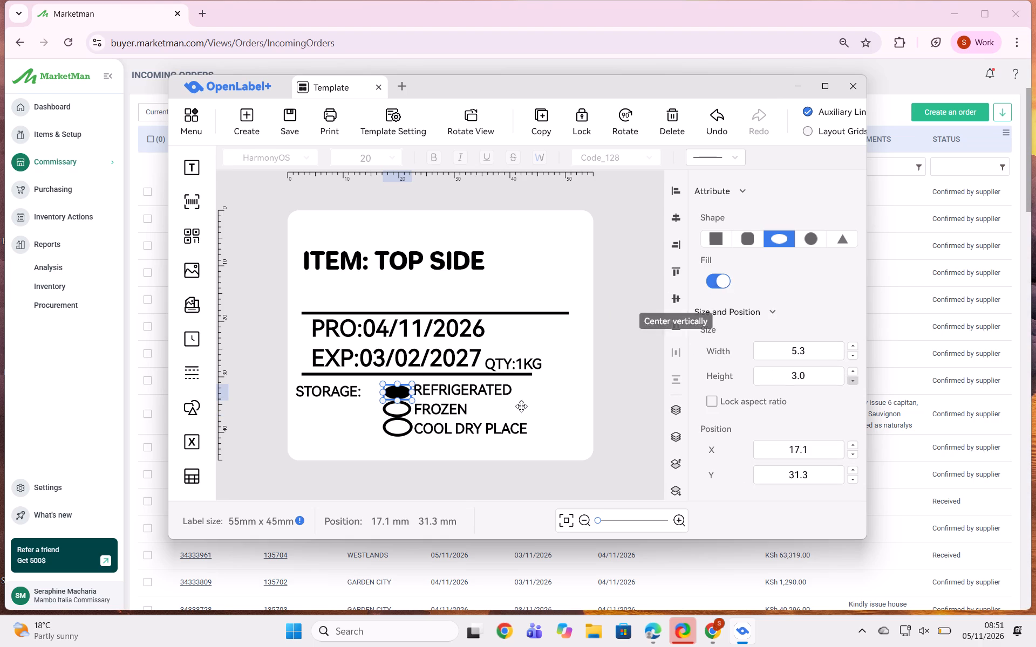
Replace the quantity value with a dotted blank so the text reads "QTY:......".
left_click(511, 363)
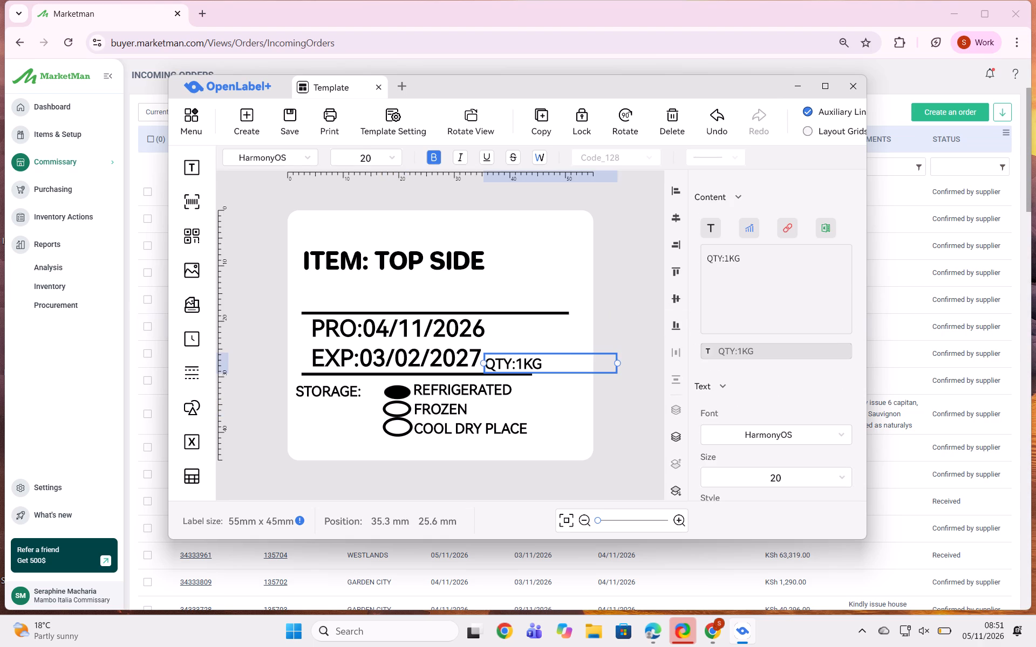
left_click_drag(726, 257, 801, 258)
type("......")
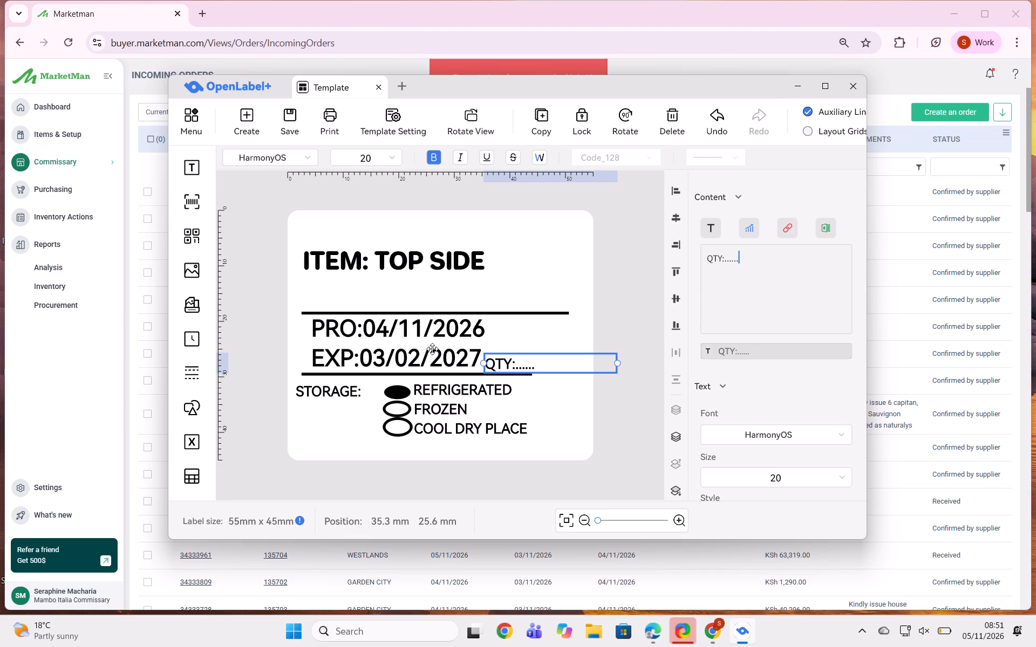
Delete the last digit of the year in the label's EXP date.
left_click(434, 363)
left_click(782, 271)
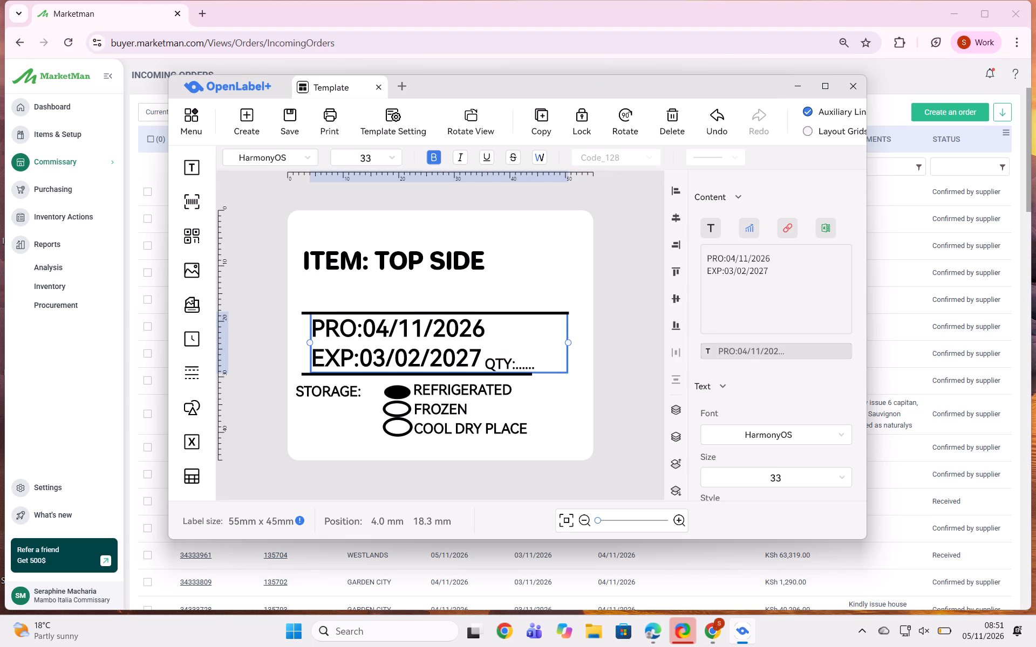
key("BackSpace")
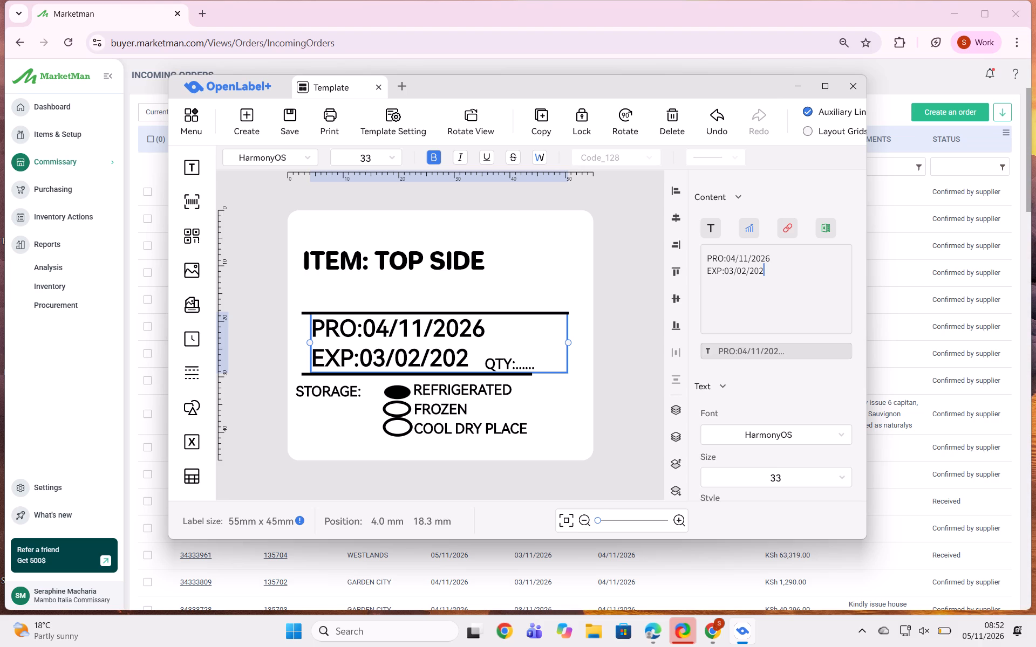
right_click(782, 271)
left_click(450, 236)
Change the item name to PARMA HAM and move that text line down to a vertical position of about 9.0 mm.
left_click(467, 252)
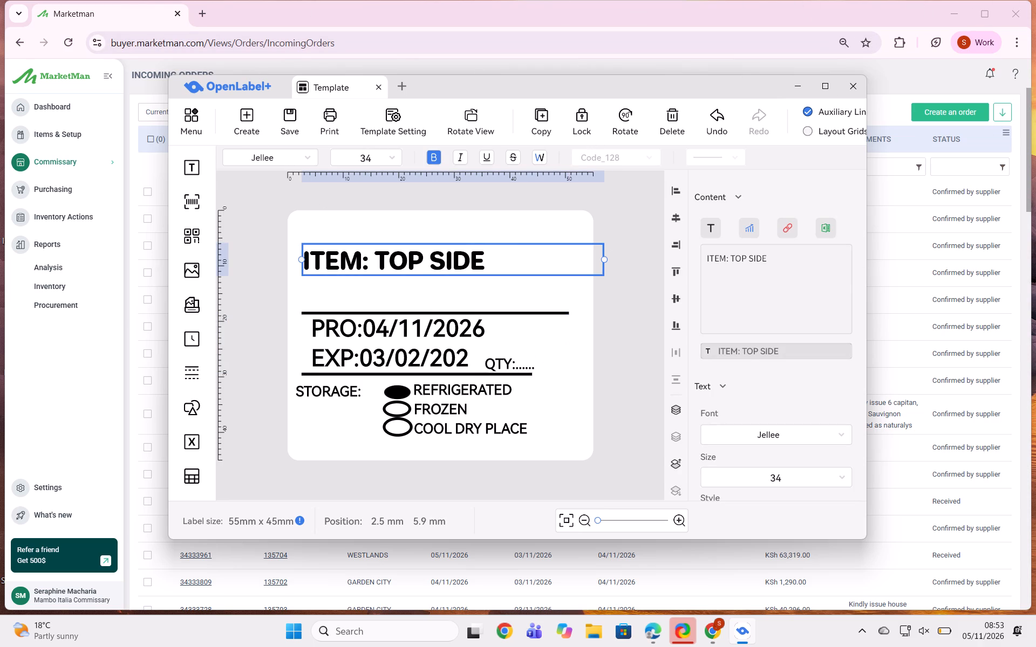
left_click_drag(732, 254, 847, 265)
type("PARMA HAM")
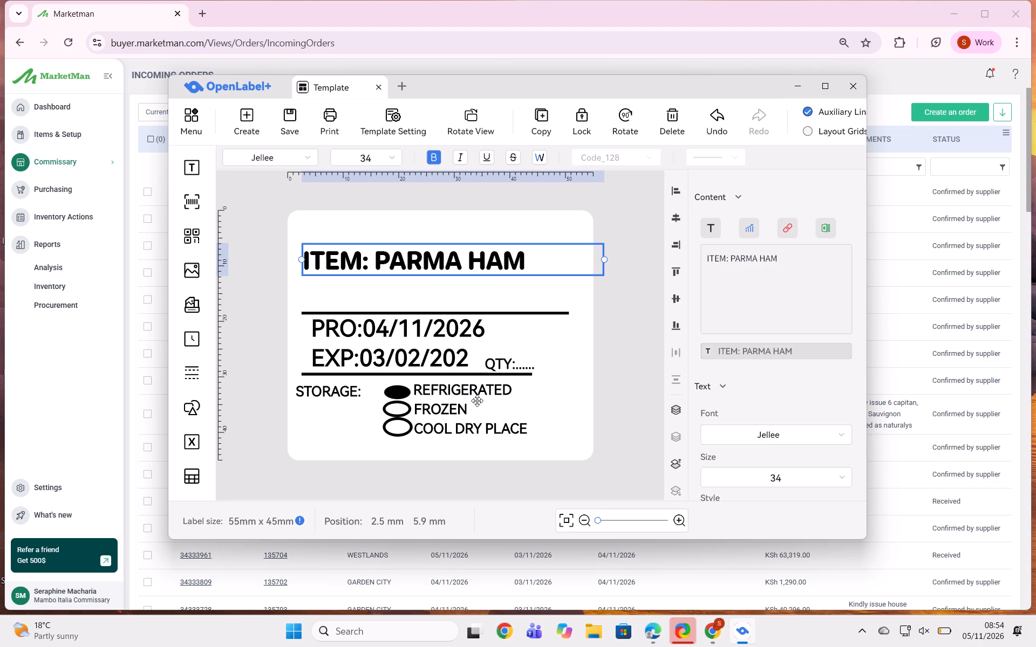
left_click_drag(365, 263, 367, 280)
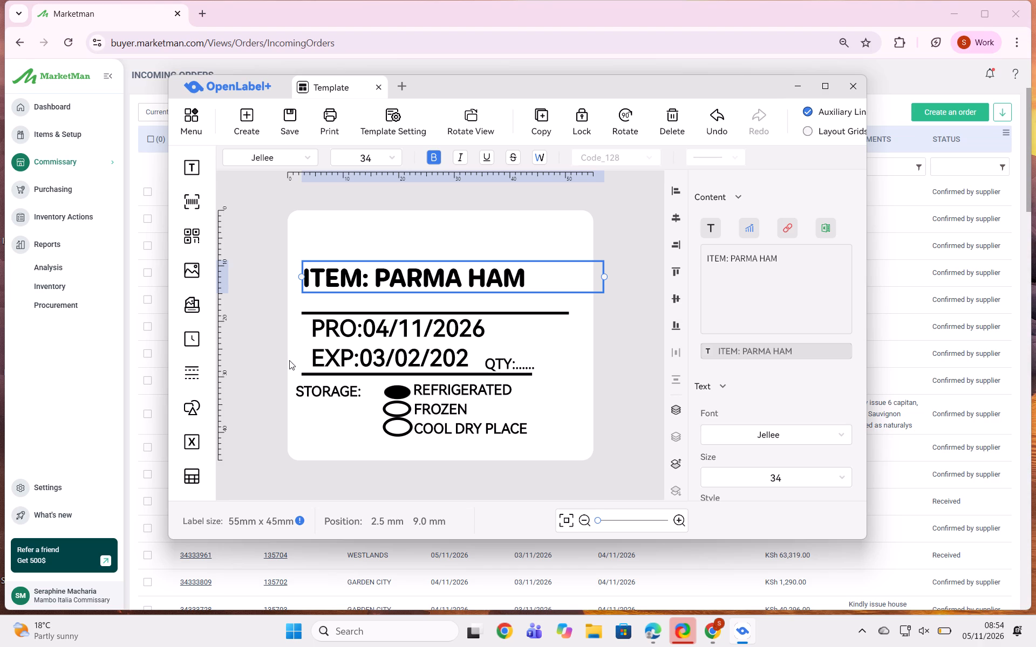
Complete the EXP date's year as 2026 and set its month to 11.
left_click(439, 342)
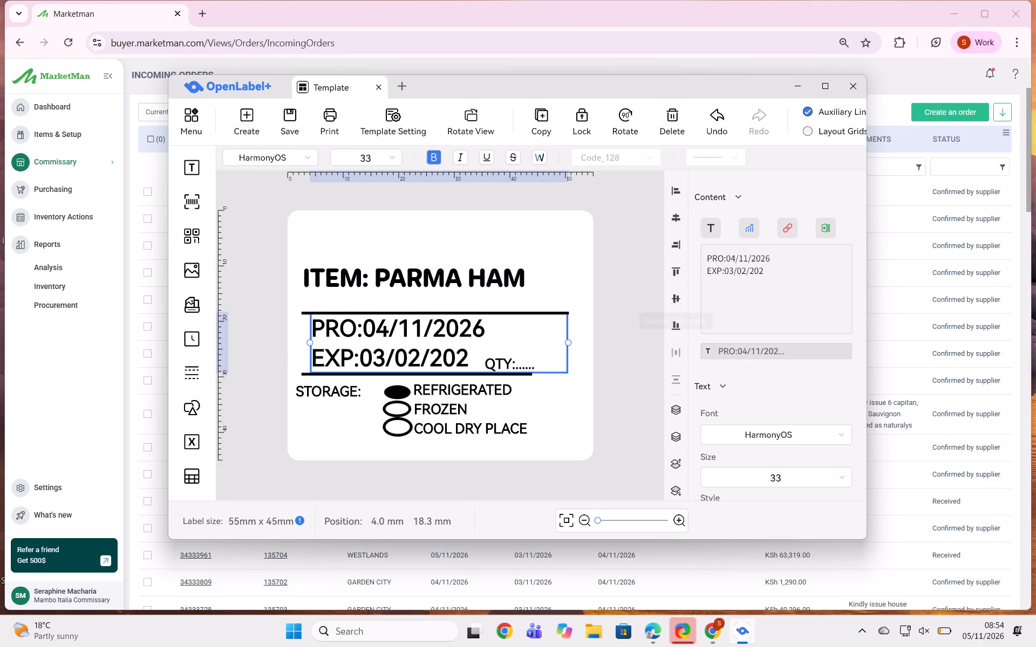
left_click(773, 277)
key("6")
double_click(738, 270)
type("11")
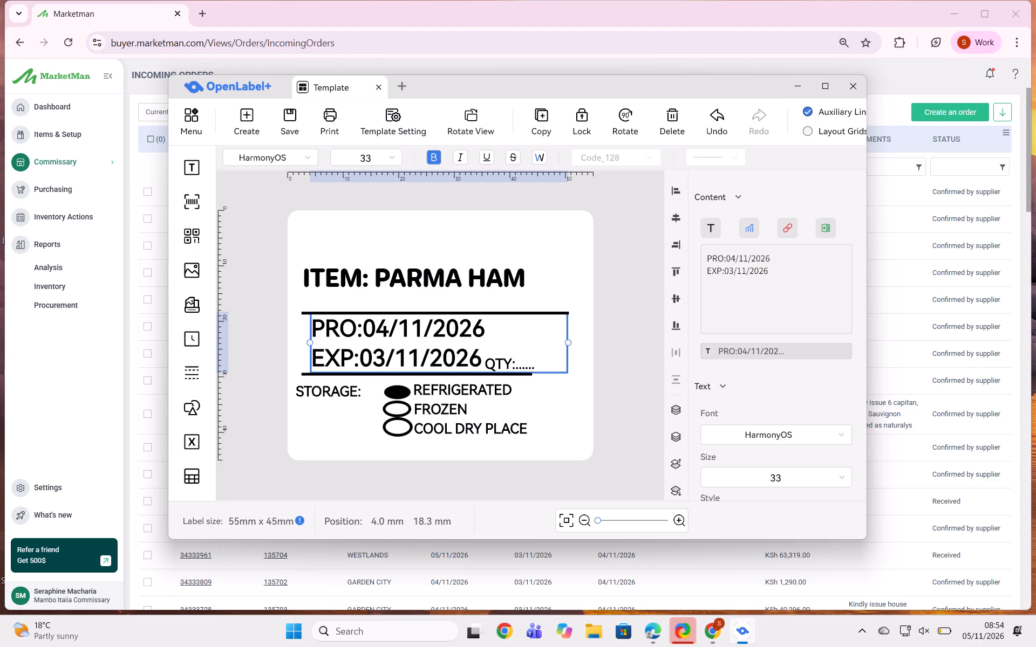
Set the day of the PRO date to 05.
double_click(730, 258)
type("05")
Set the day of the EXP date to 12 so the line reads "EXP:12/11/2026".
triple_click(733, 269)
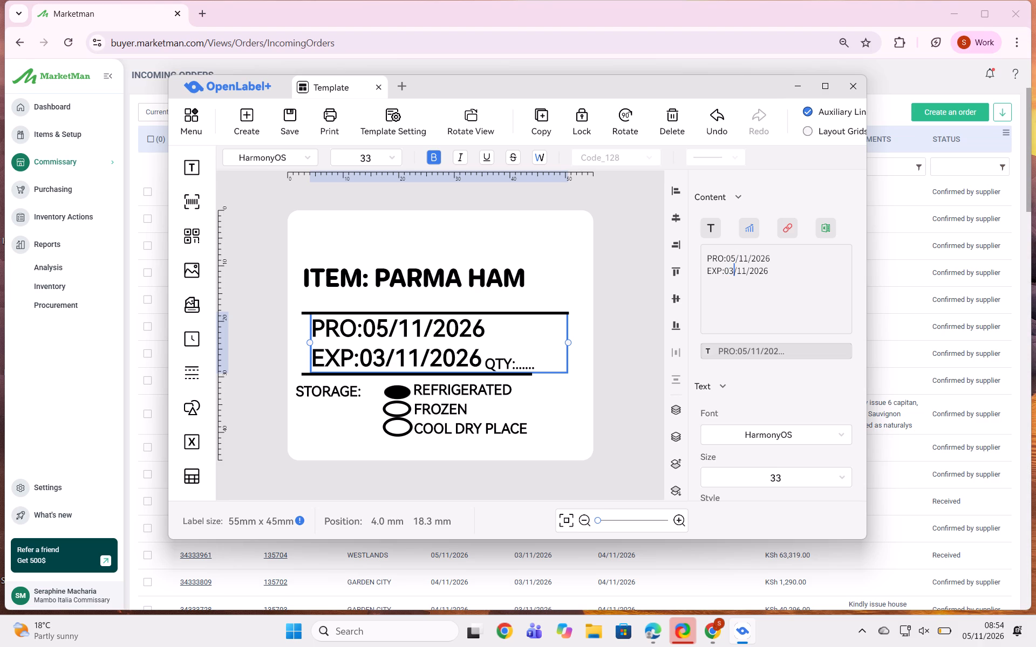
left_click(733, 269)
key("Delete")
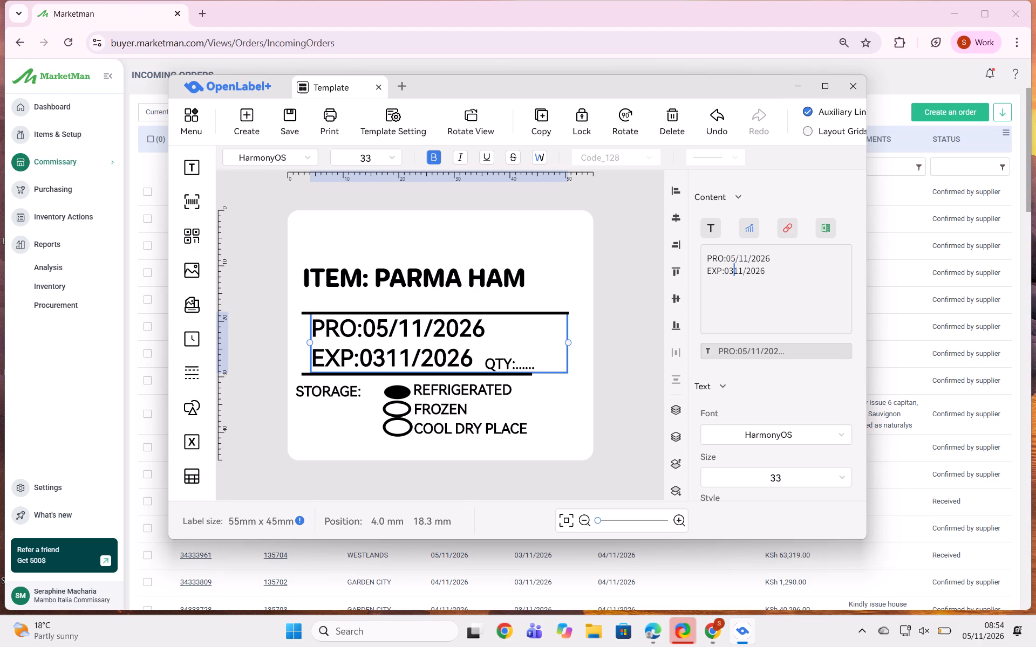
key("BackSpace")
key("BackSpace")
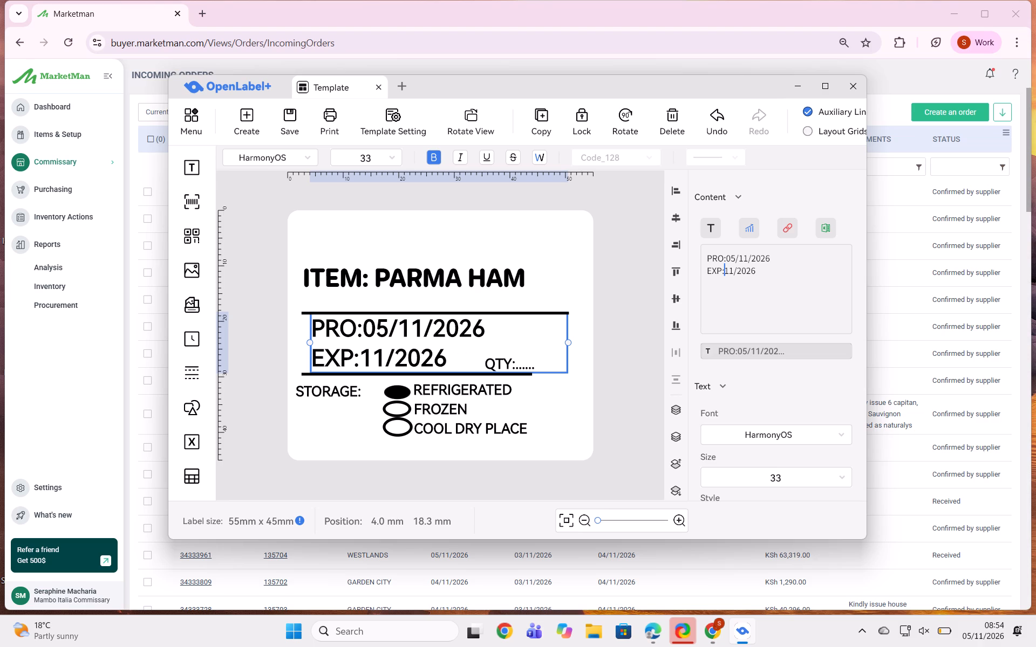
key("slash")
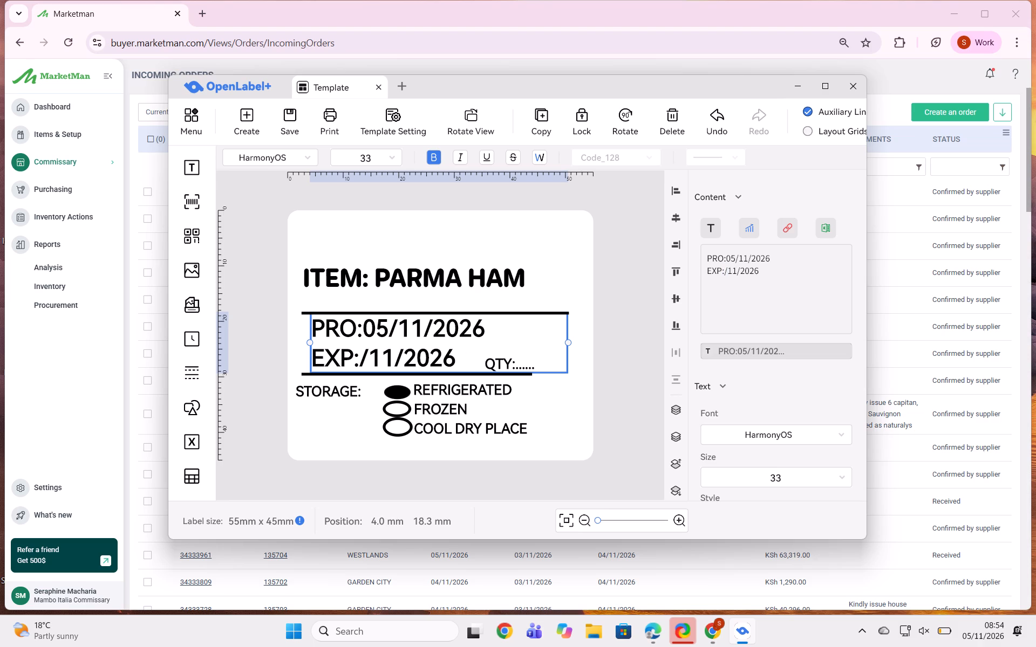
type("12")
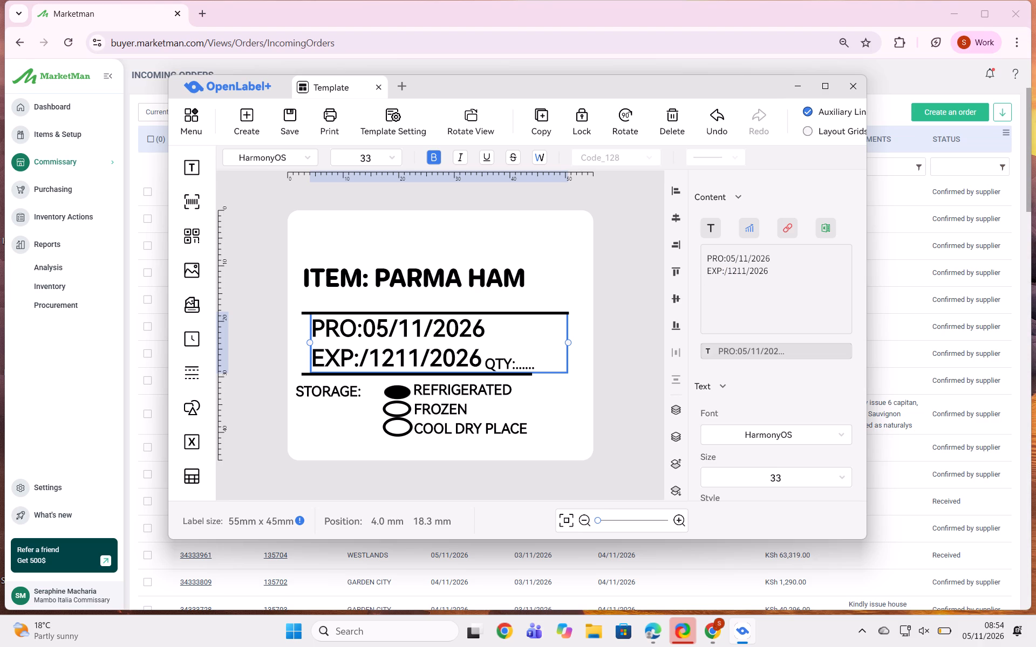
left_click(727, 268)
key("BackSpace")
left_click(733, 272)
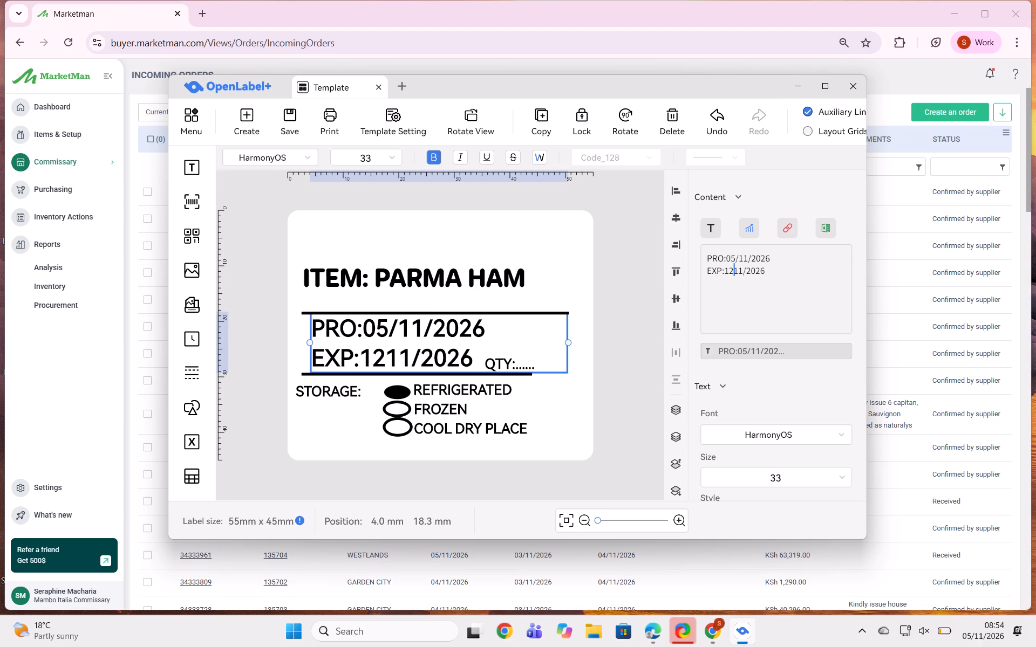
key("slash")
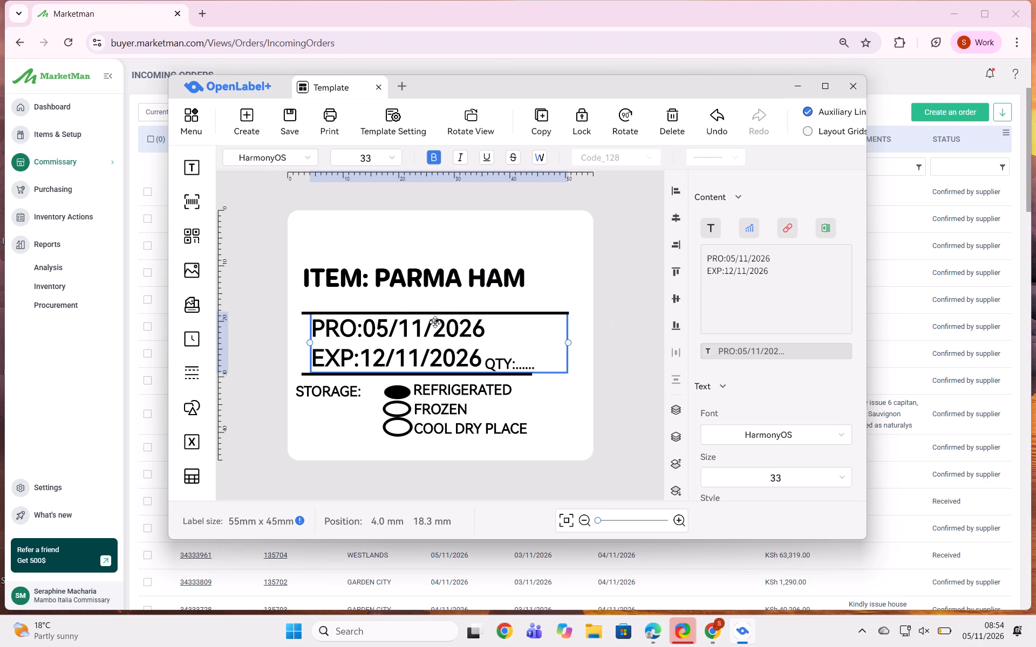
Open the print preview for the PARMA HAM label and select the number of copies for editing.
left_click(325, 125)
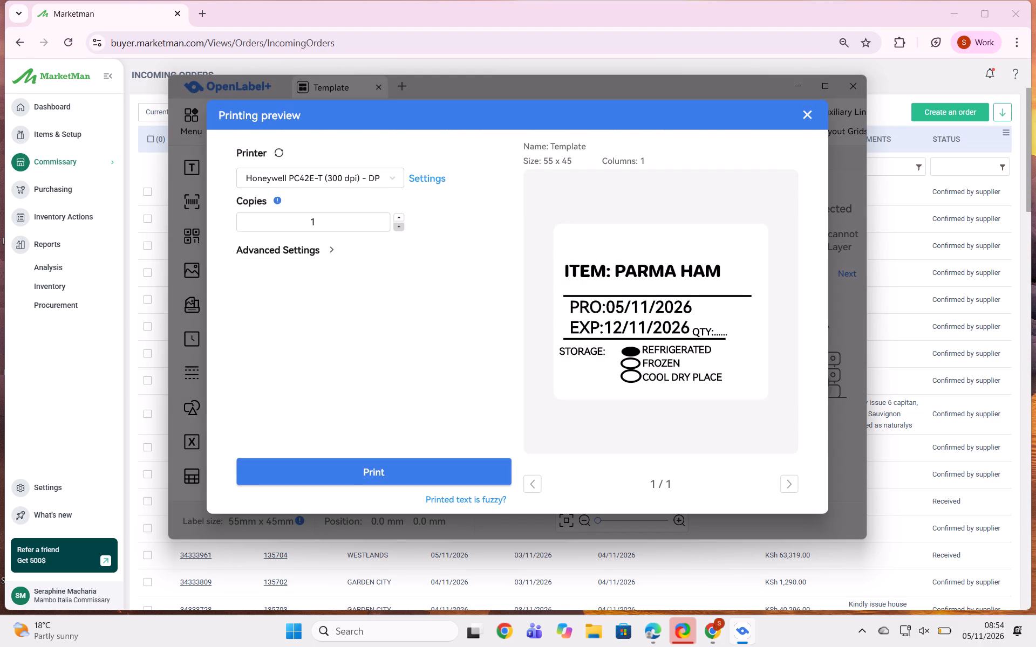
left_click_drag(328, 223, 238, 209)
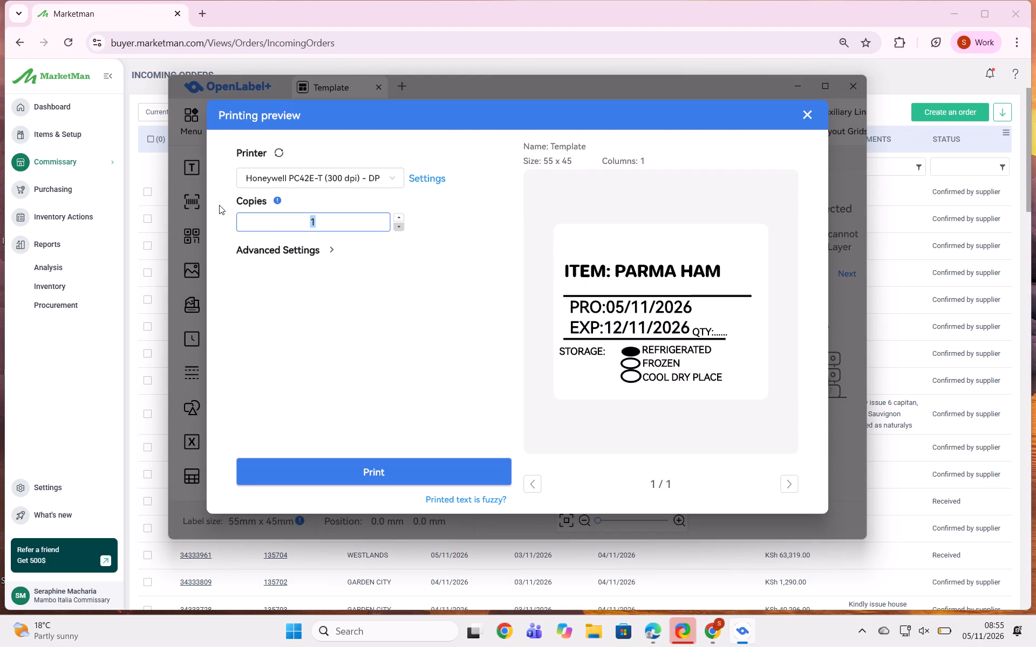
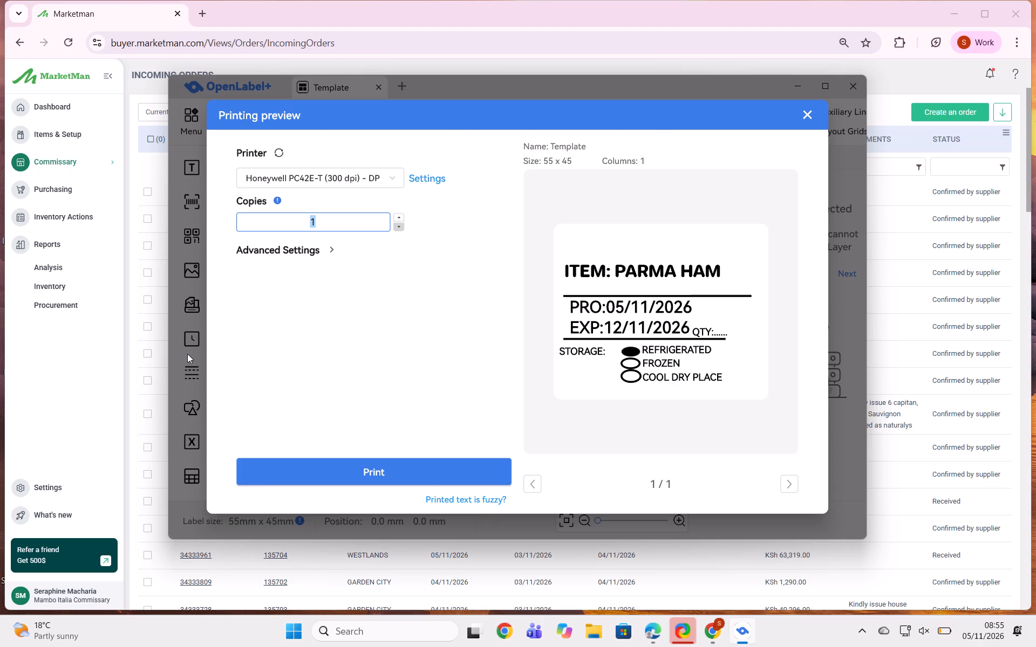
Print 4 copies of the PARMA HAM label.
key("4")
left_click(380, 472)
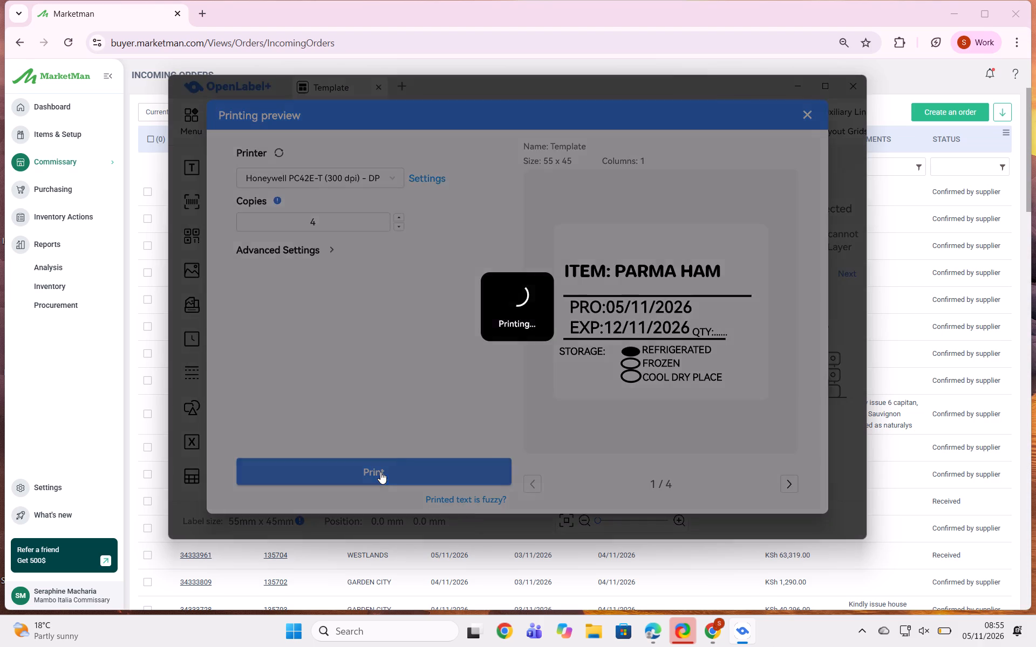
Replace the product name on the label's item line so it reads "ITEM:PIZZA DOUGH".
left_click(459, 277)
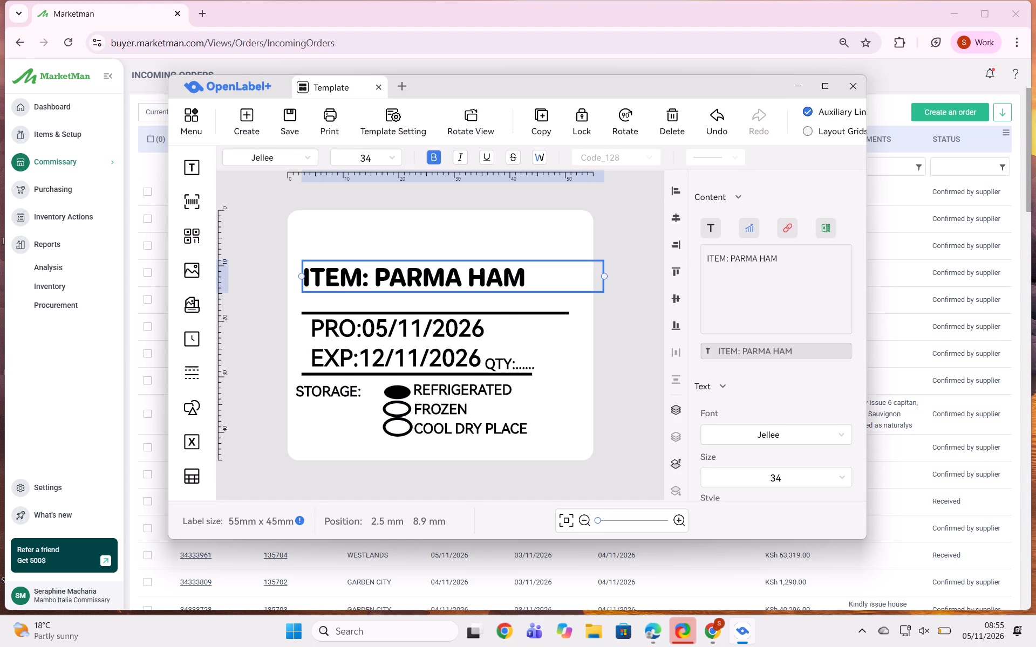
left_click_drag(730, 254, 1035, 252)
type("PIZZA DOUGH")
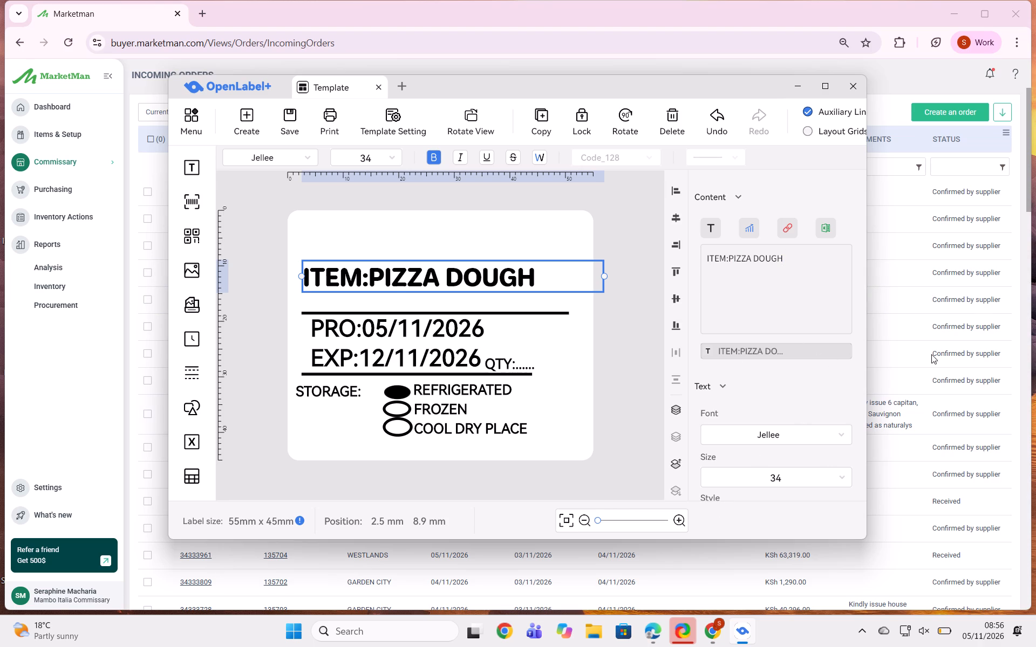
Set the day of the EXP date to 07 so the line reads "EXP:07/11/2026".
left_click(476, 350)
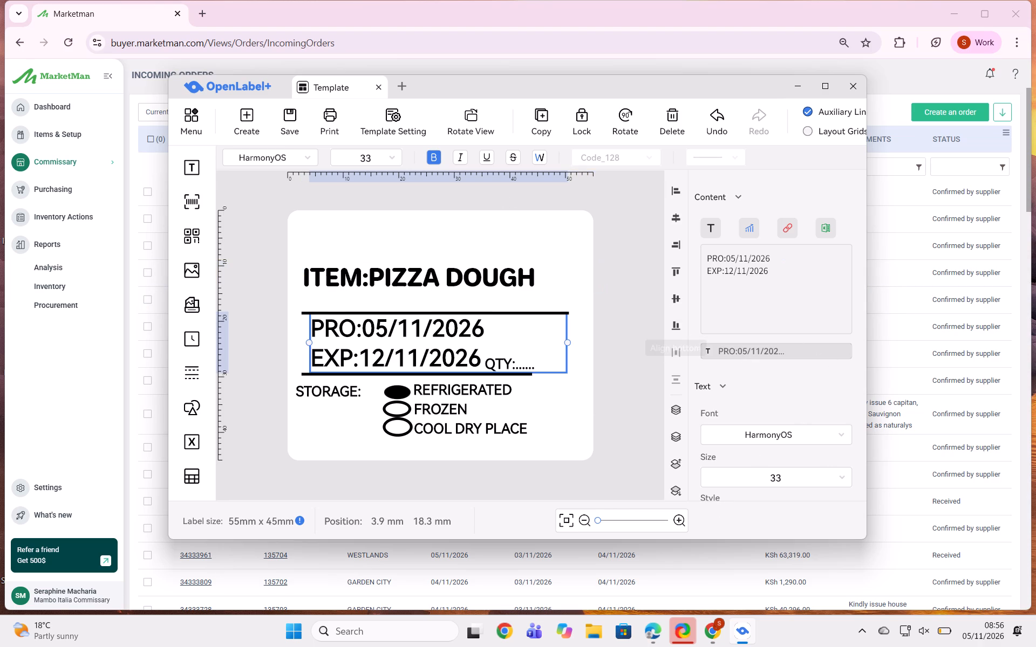
double_click(728, 271)
type("08")
key("BackSpace")
key("7")
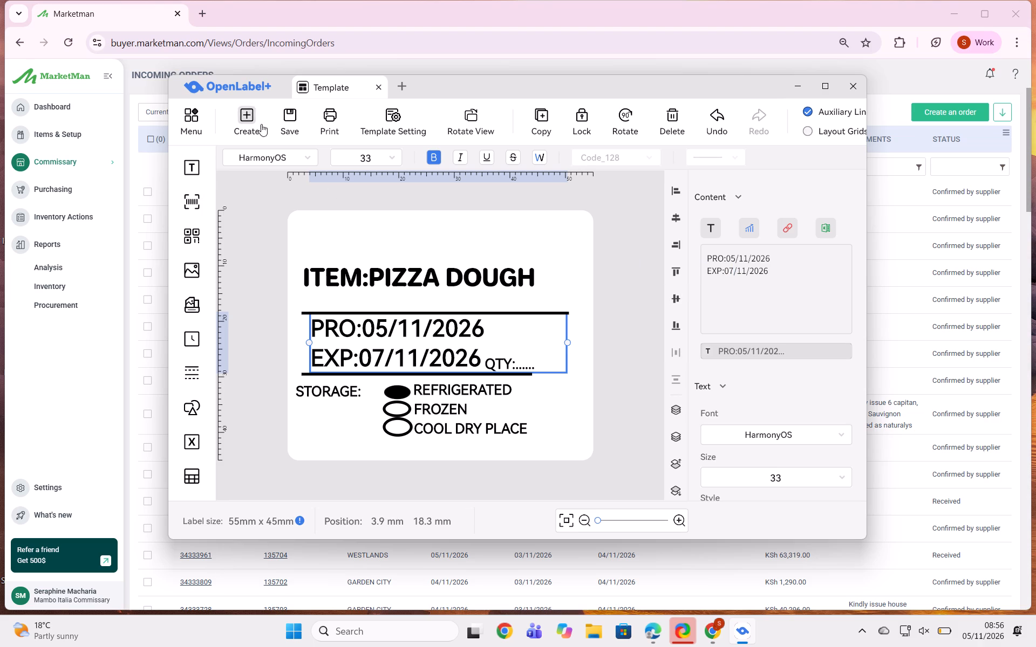
Print 5 copies of the PIZZA DOUGH label on the Honeywell PC42E-T printer.
left_click(326, 122)
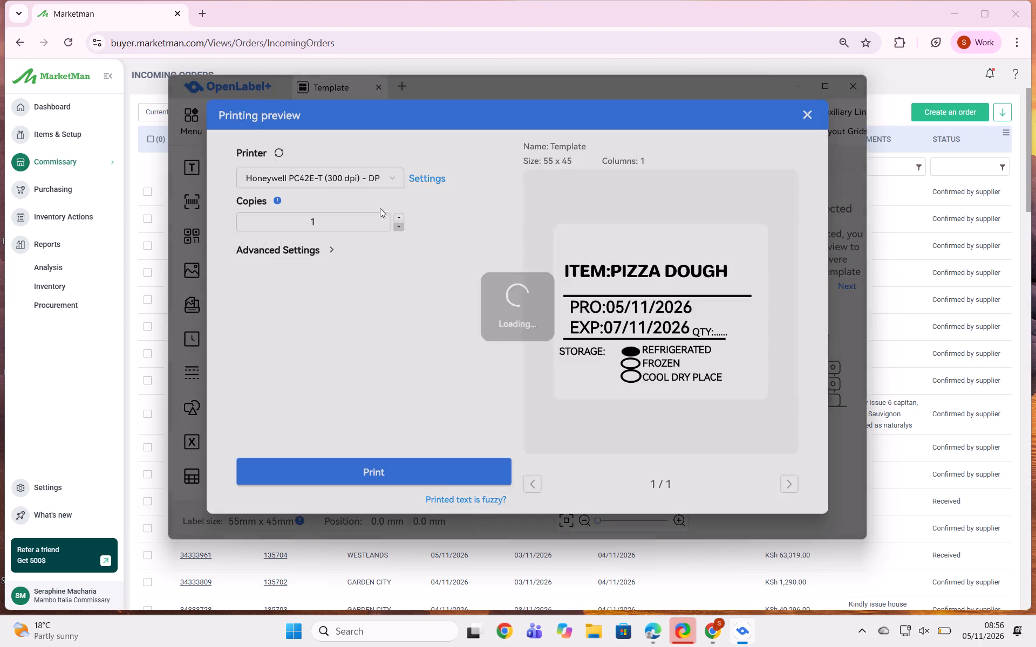
left_click_drag(333, 227, 173, 234)
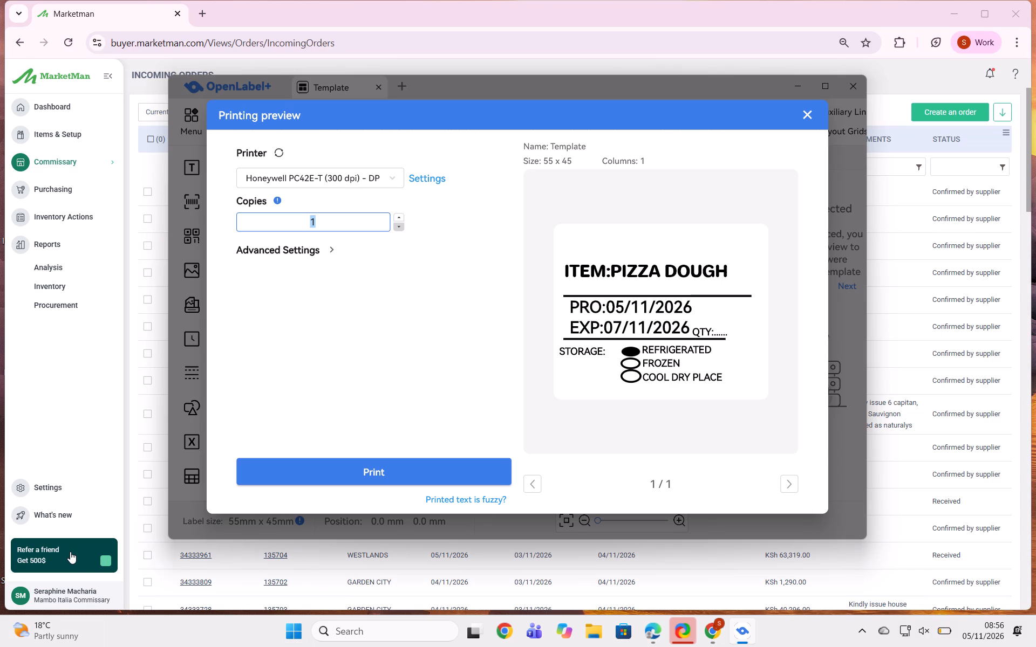
key("5")
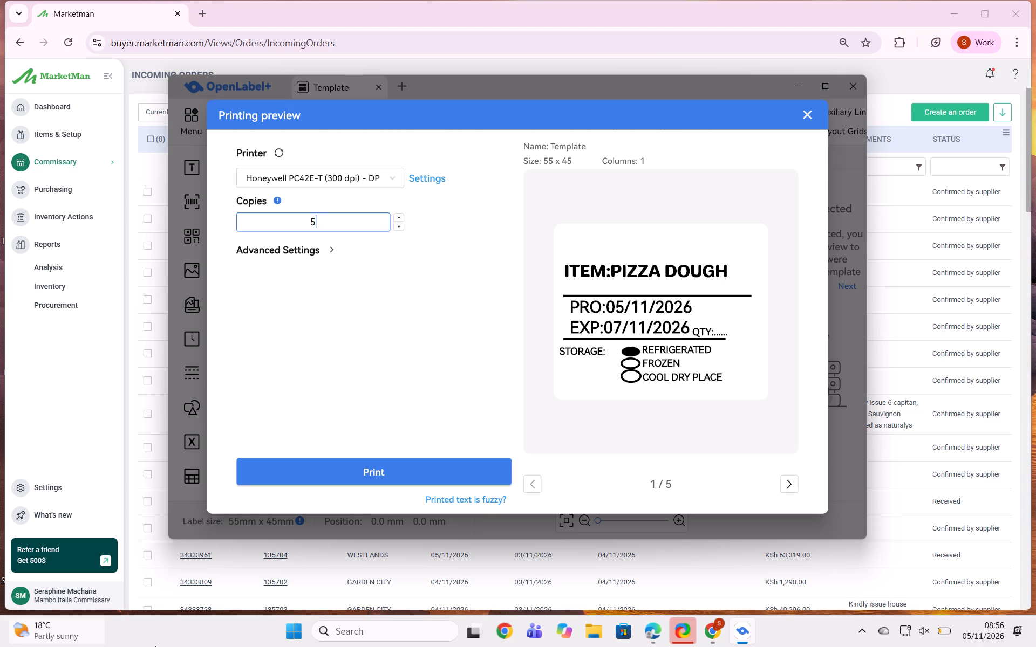
left_click(280, 470)
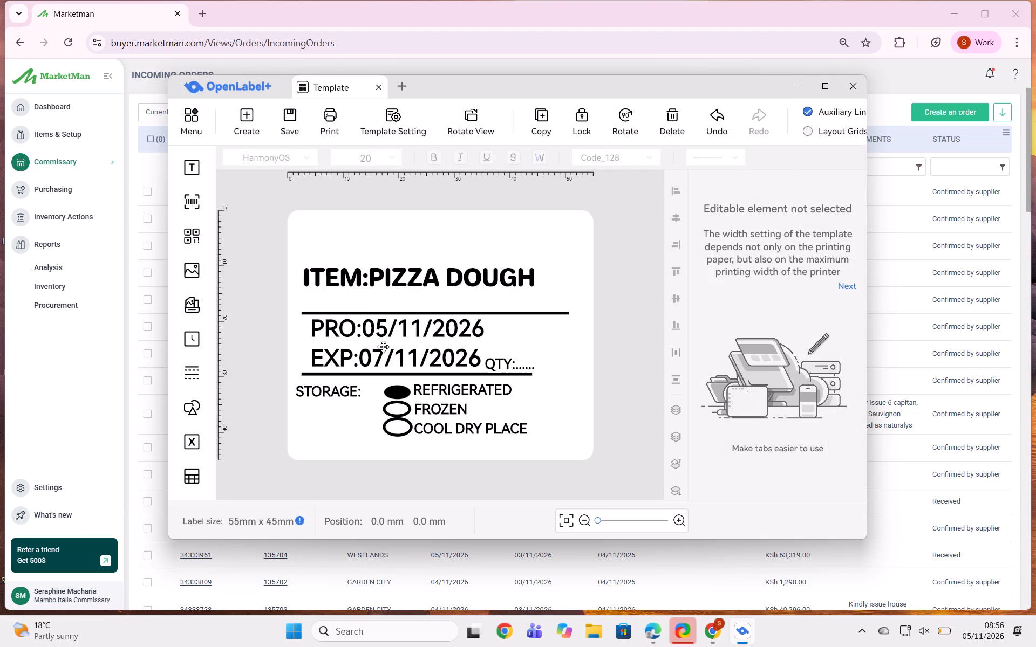
Replace the product name on the label's item line so it reads "ITEM:OVEN DRIED TOM.".
left_click(462, 284)
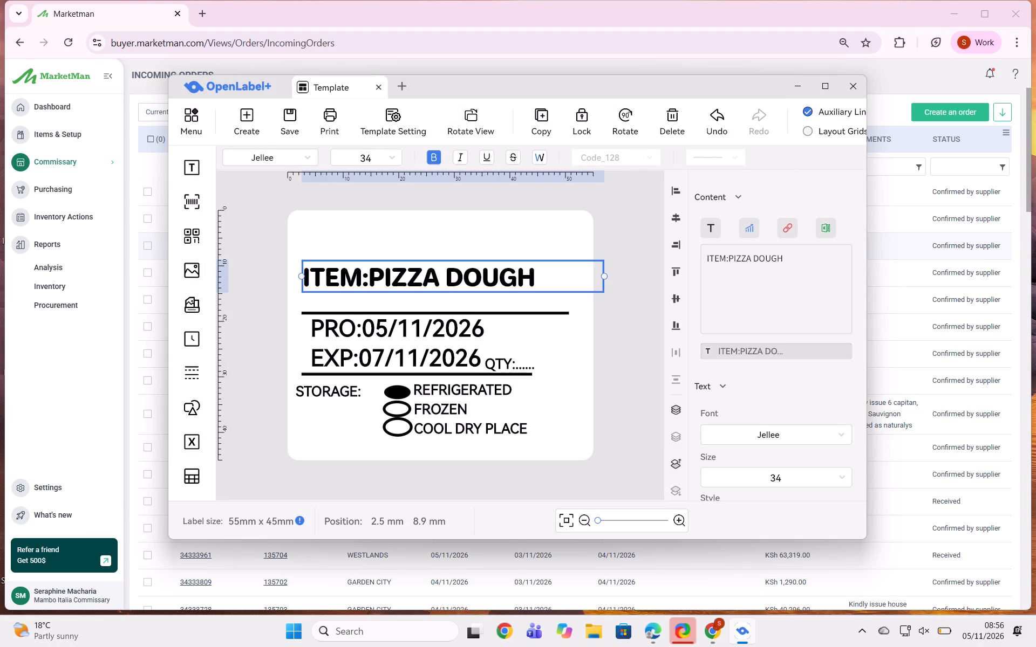
left_click_drag(728, 253, 965, 271)
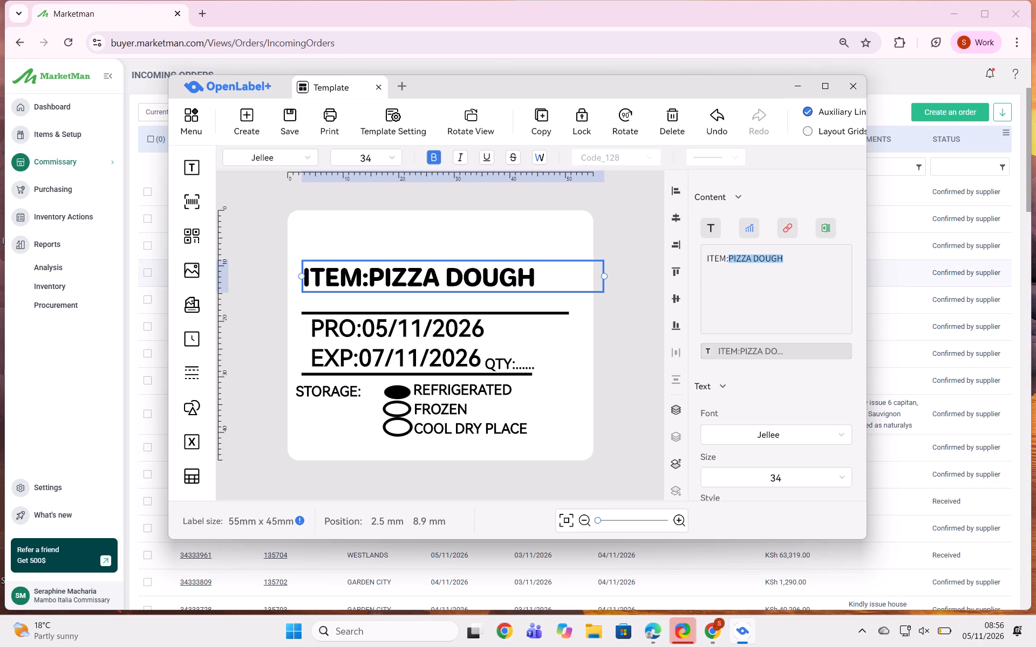
key("o")
type("VEN")
key("space")
type("DRIED TOM.")
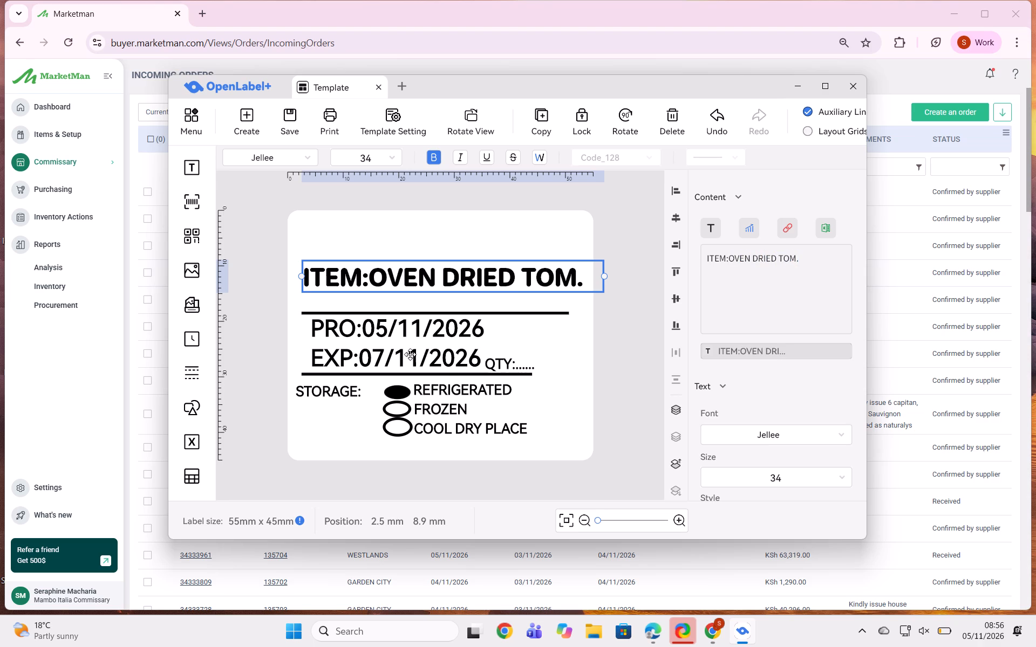
Set the day of the EXP date to 18 so the line reads "EXP:18/11/2026".
left_click(431, 370)
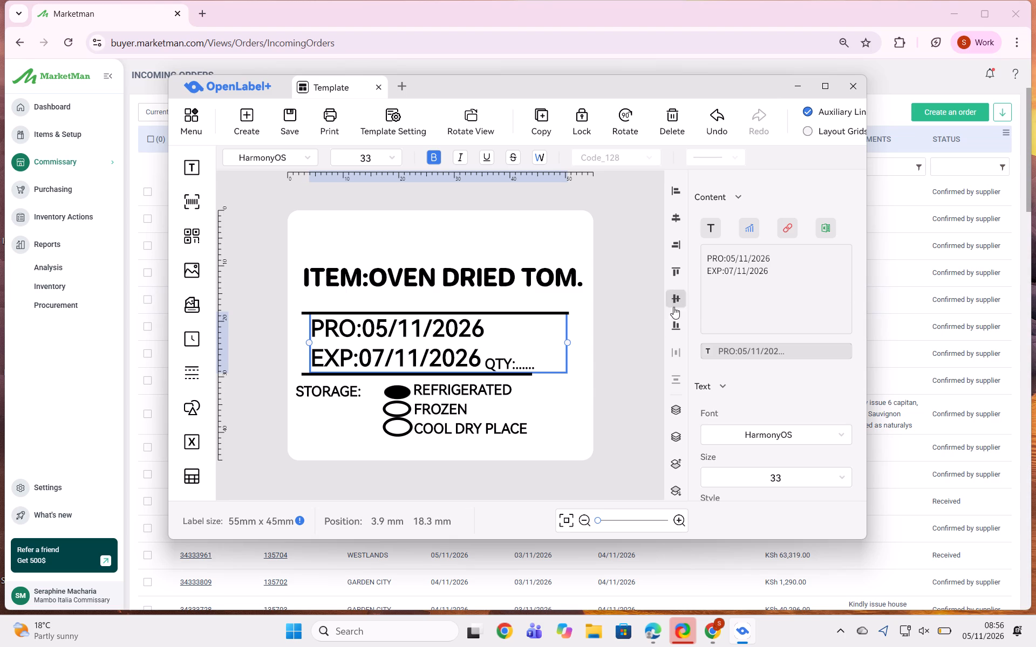
double_click(726, 270)
type("18")
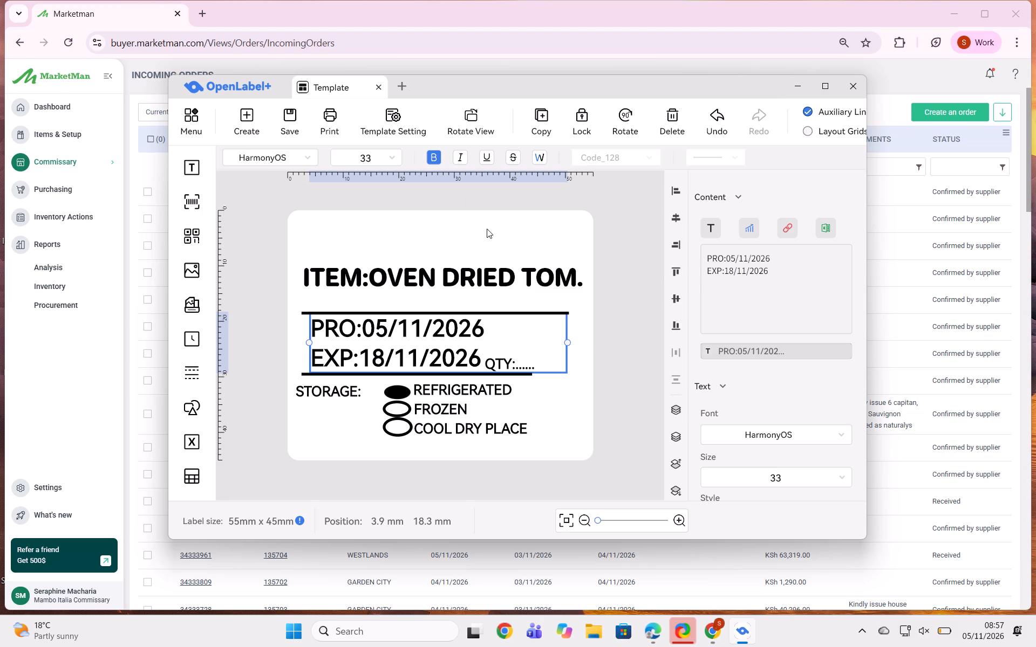
Print 1 copy of the OVEN DRIED TOM. label on the Honeywell PC42E-T printer.
left_click(332, 121)
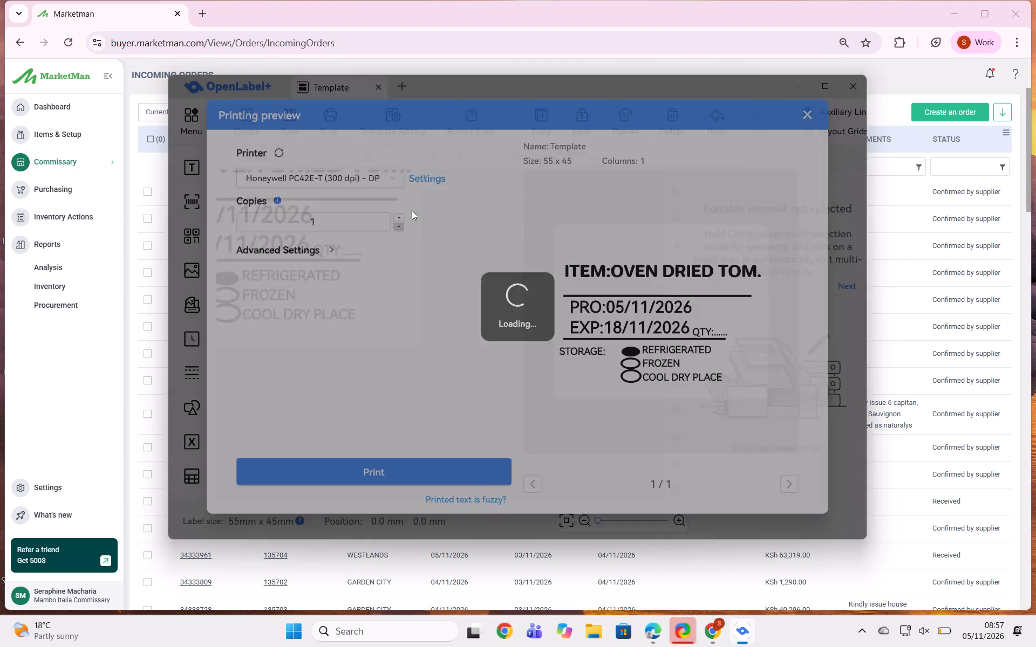
left_click_drag(330, 222, 261, 236)
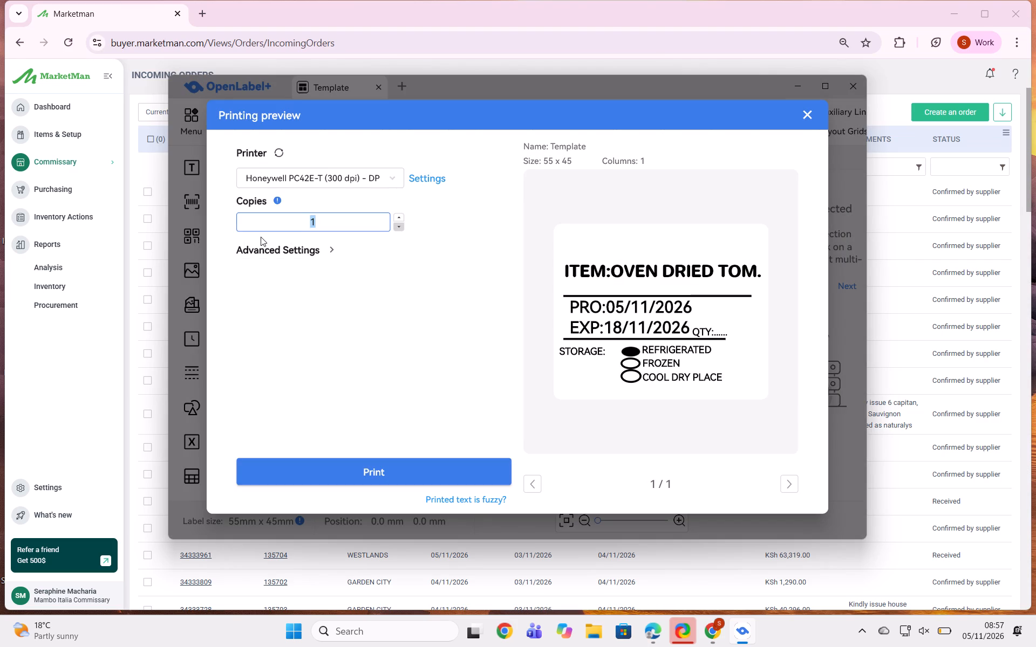
key("1")
left_click(369, 467)
Replace the product name on the label's item line so it reads "ITEM:MOZZ STICKS".
left_click(446, 280)
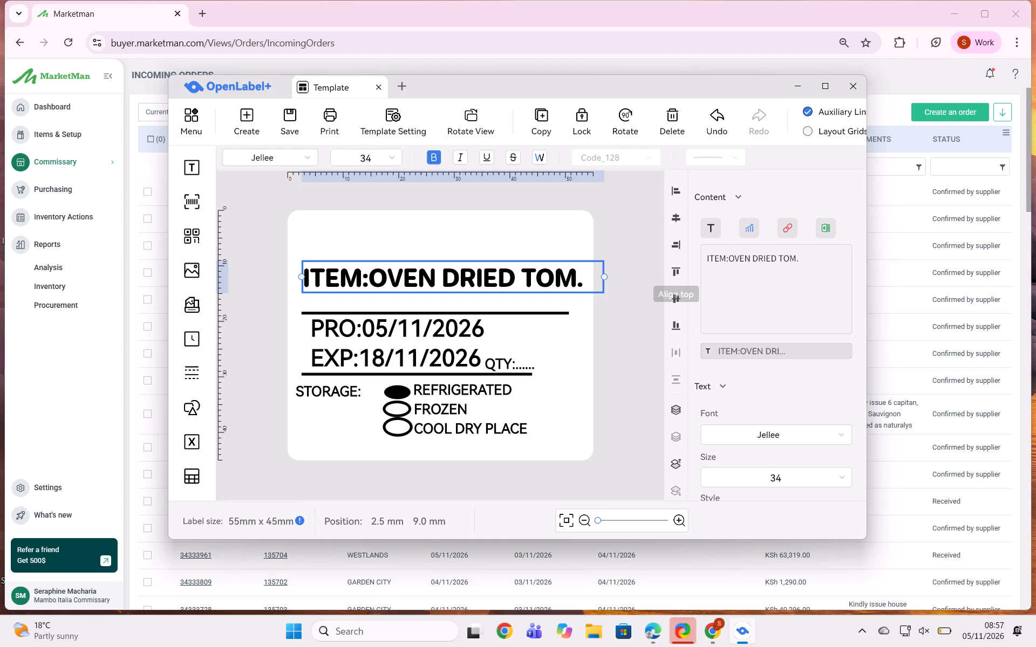
left_click_drag(729, 259, 1035, 313)
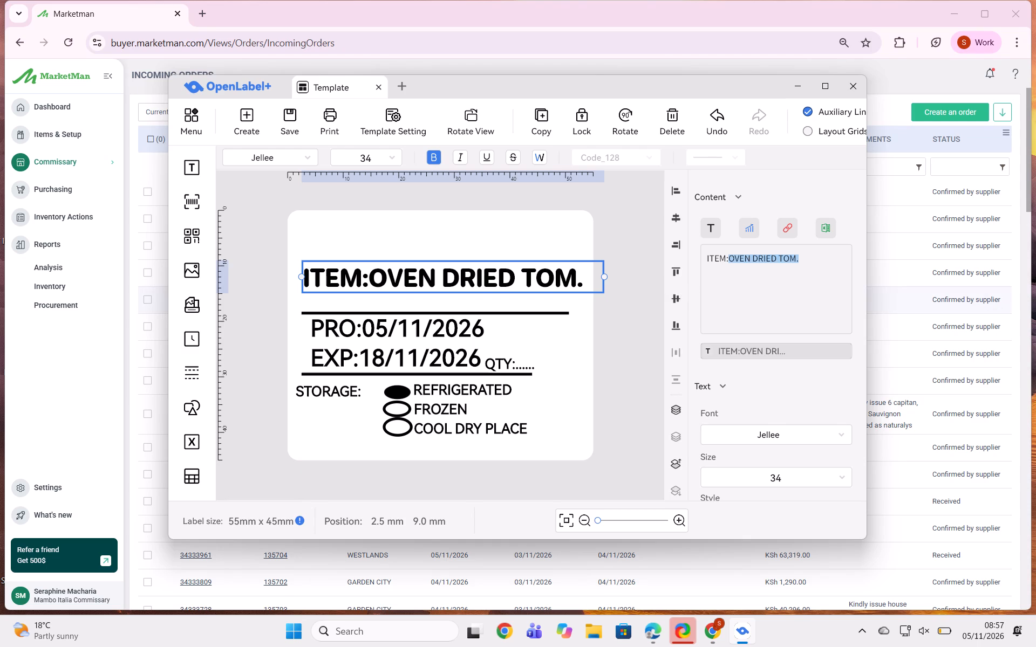
type("MOZZ STICKS")
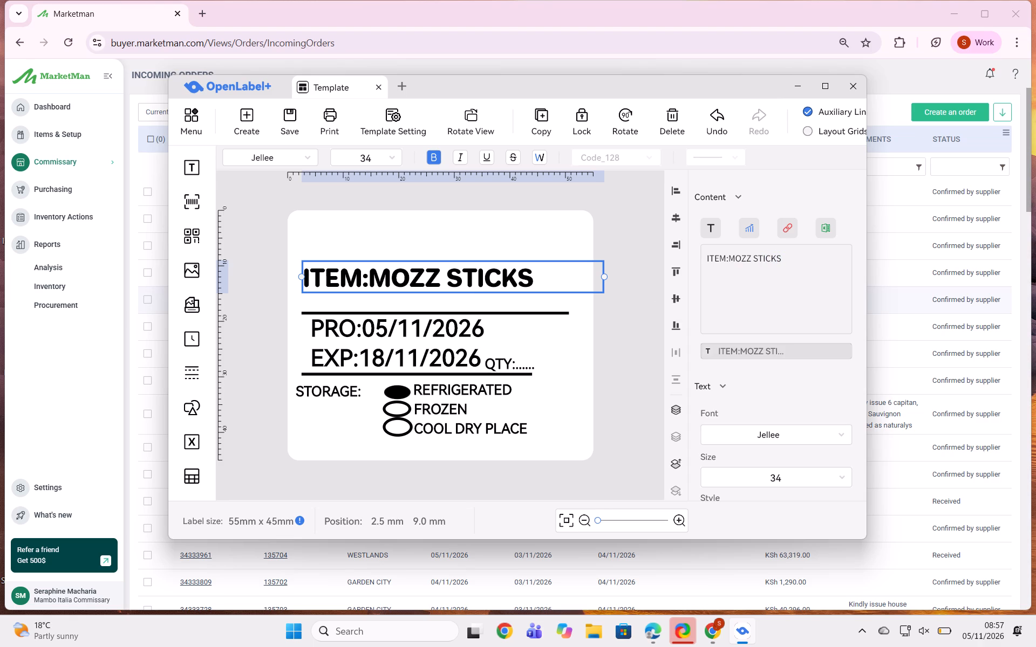
Set the day of the EXP date to 08 so the line reads "EXP:08/11/2026".
left_click(407, 339)
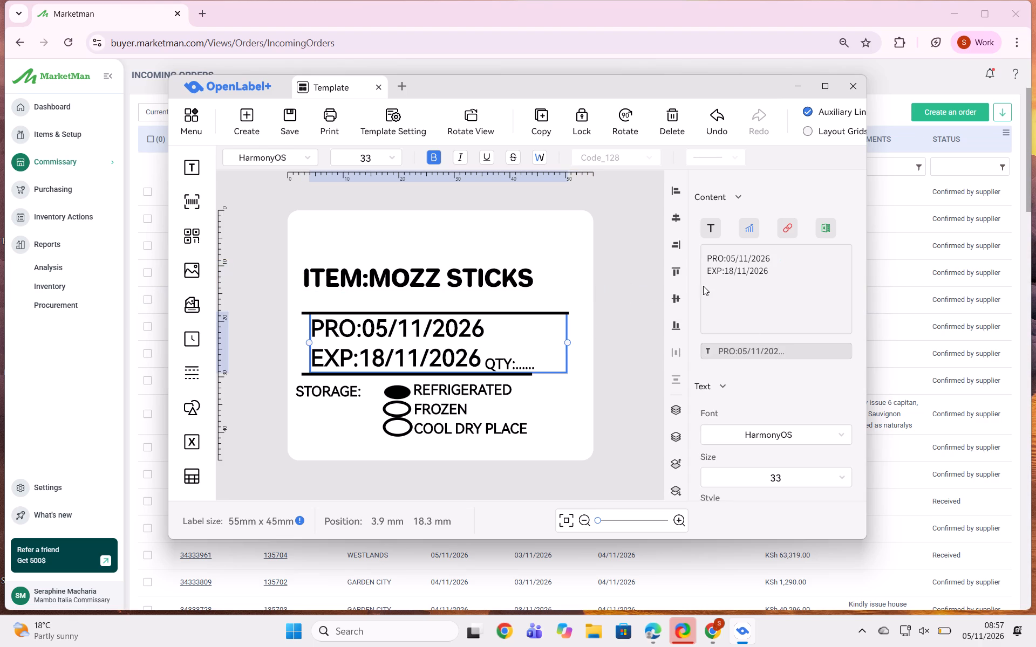
double_click(732, 267)
type("08")
Print 7 copies of the MOZZ STICKS label on the Honeywell PC42E-T printer.
left_click(328, 118)
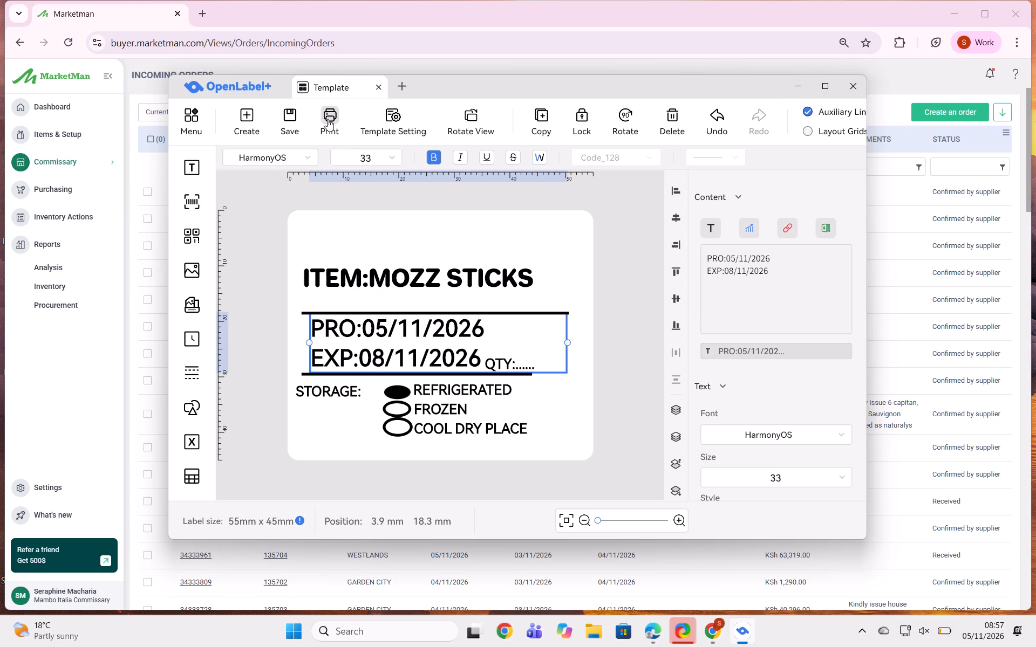
left_click_drag(331, 222, 256, 220)
key("4")
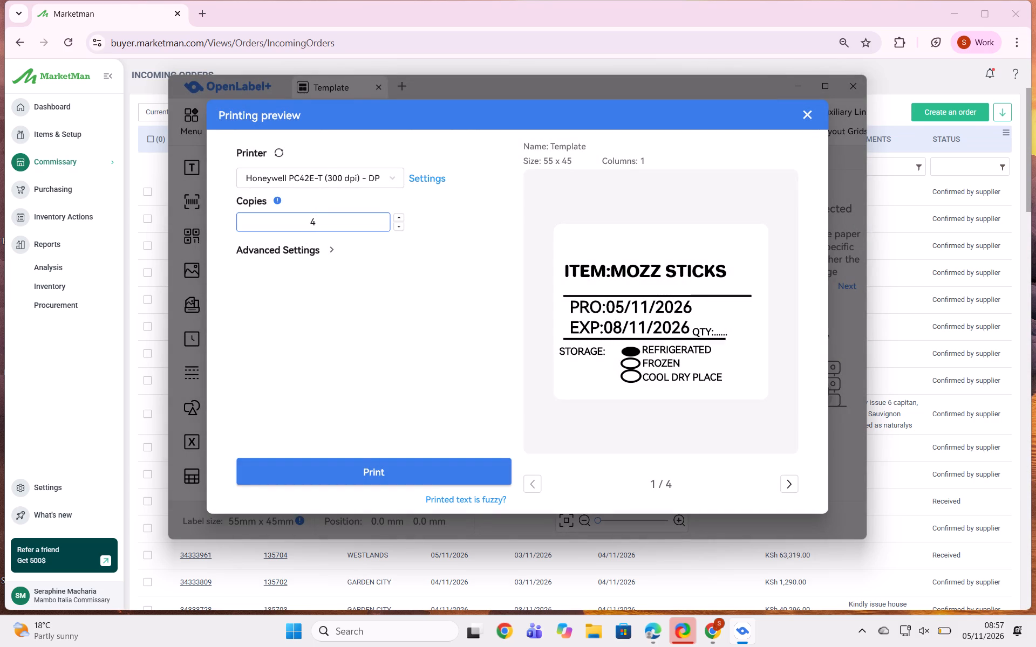
key("BackSpace")
key("7")
left_click(282, 478)
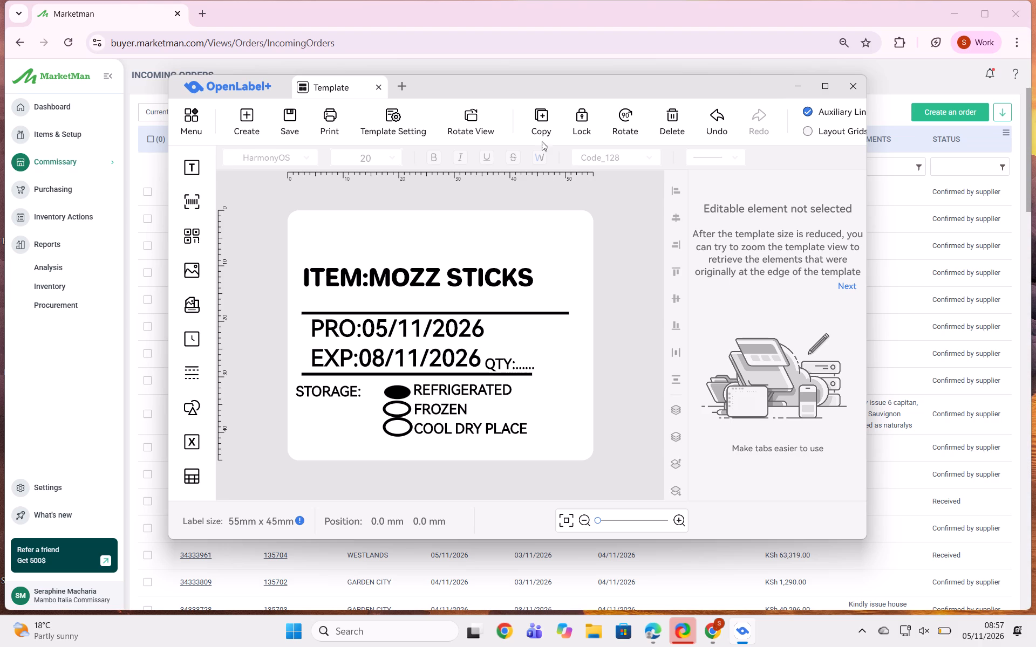
Replace the product name on the label's item line so it reads "ITEM:ARANCINI".
left_click(436, 281)
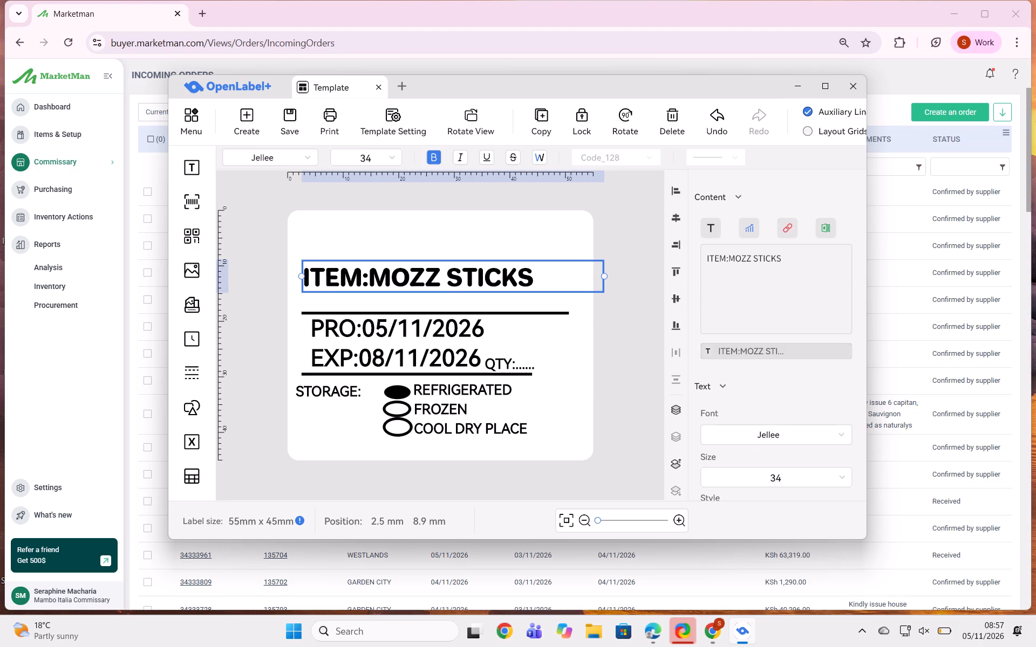
left_click_drag(731, 257, 1035, 306)
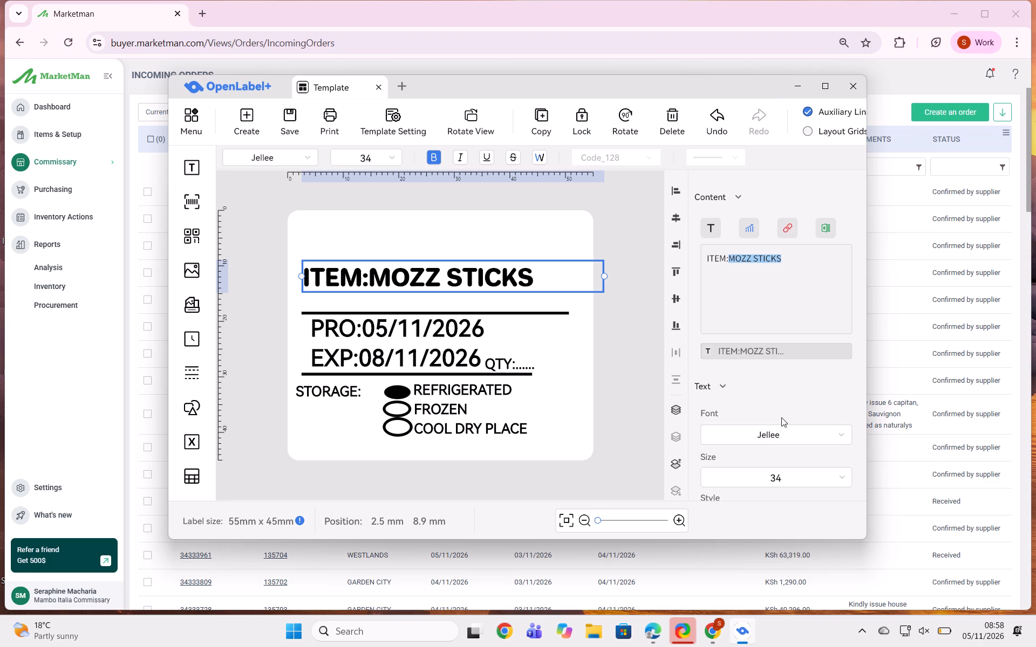
type("ARANCINIU")
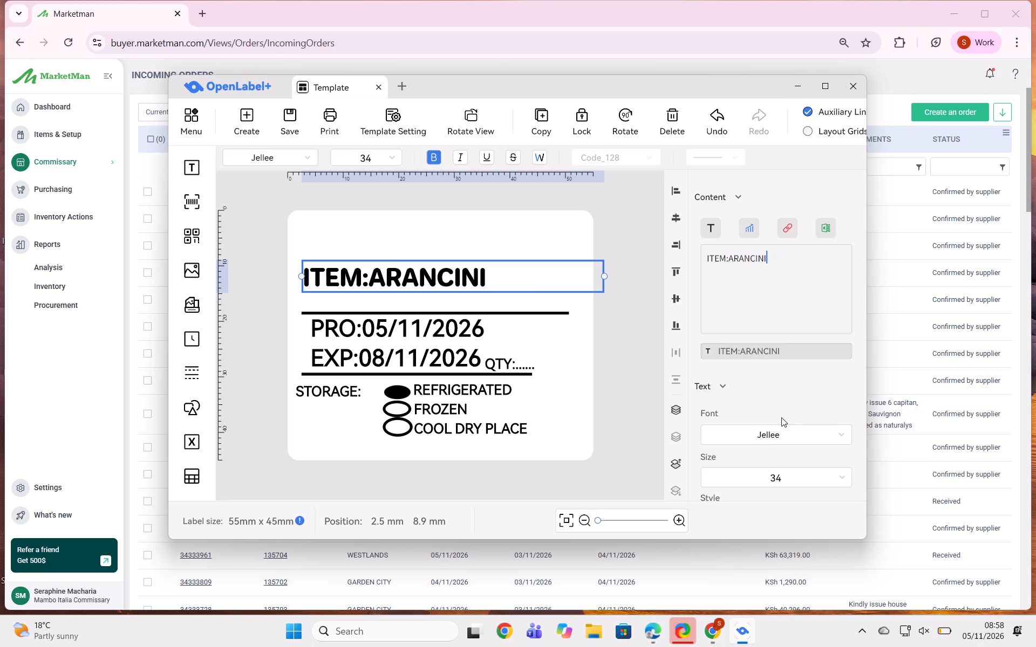
key("BackSpace")
Set the label's date lines to "PRO:02/11/2026" and "EXP:05/11/2026".
left_click(432, 340)
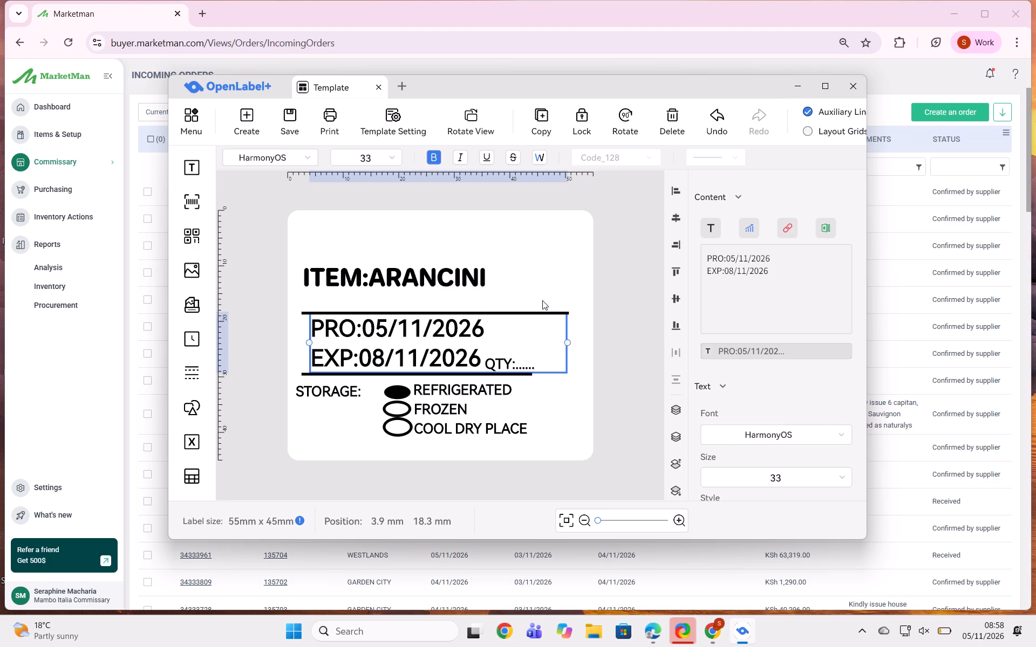
double_click(731, 255)
type("02")
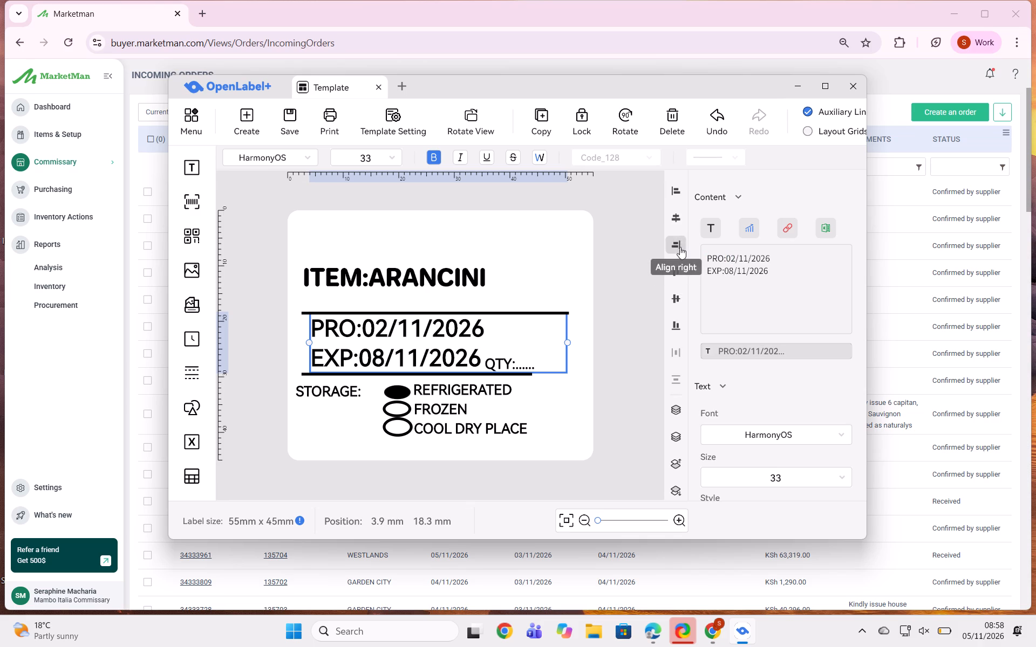
double_click(732, 271)
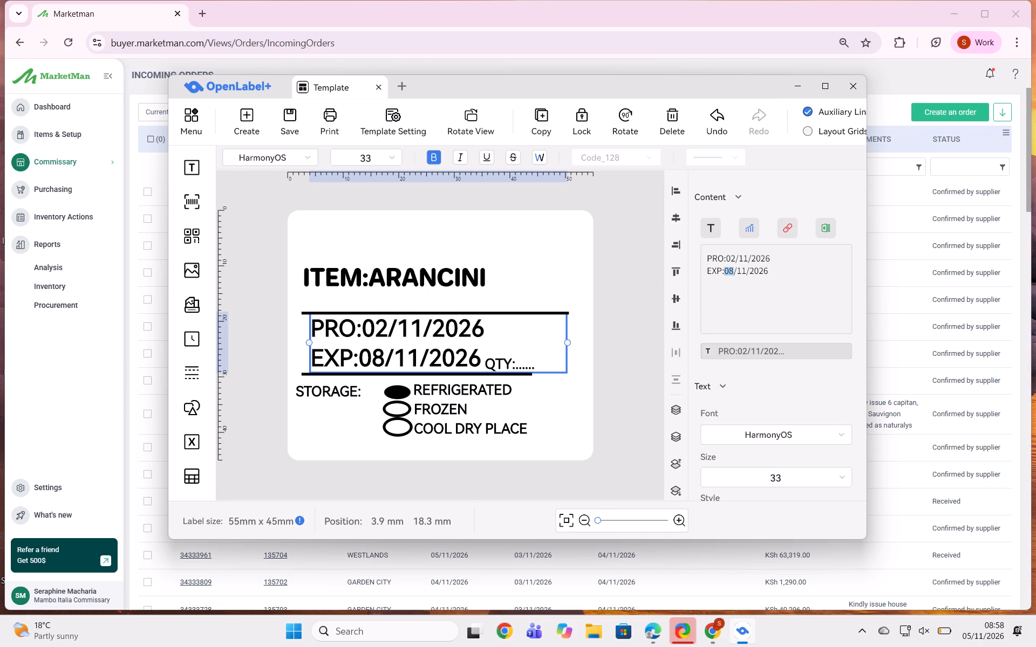
key("BackSpace")
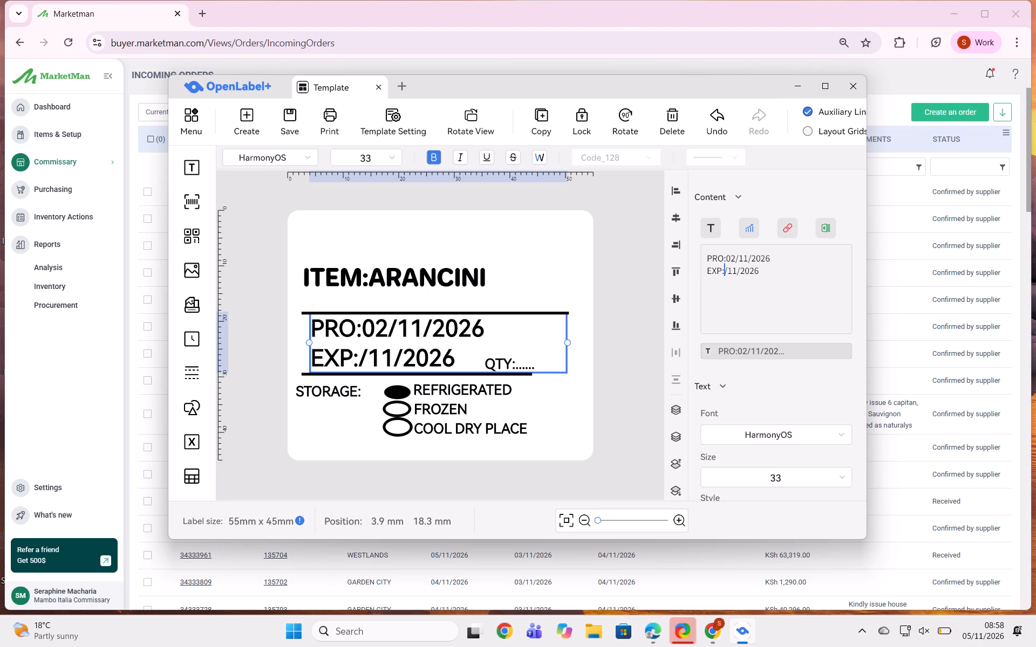
type("05")
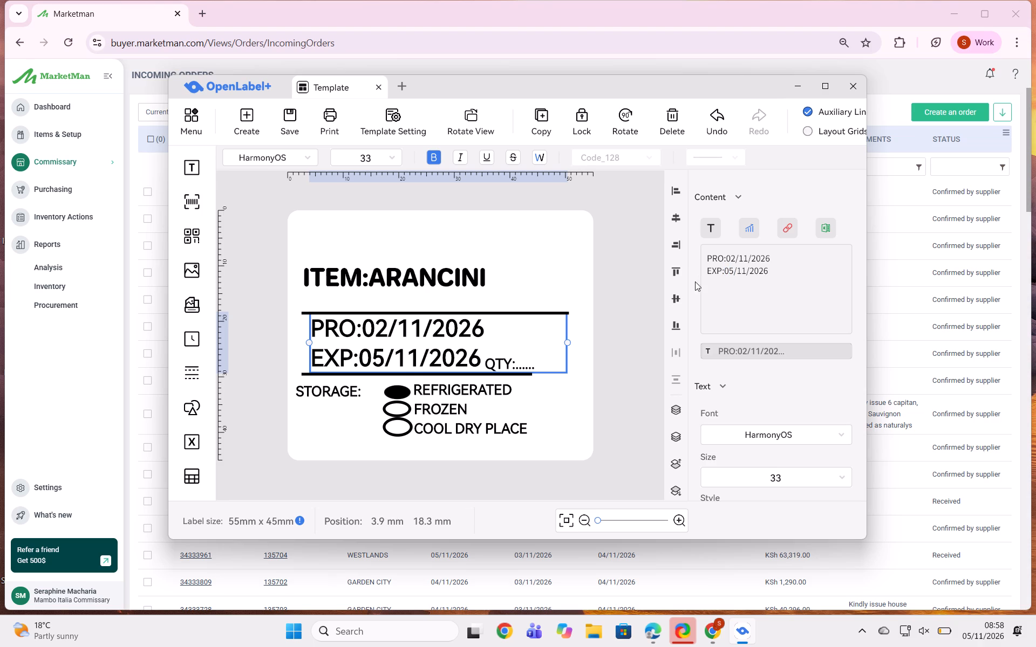
Add a second line "USE TODAY ONLY" below ITEM:ARANCINI and move the text block up, clear of the upper divider line.
left_click(402, 278)
left_click(794, 263)
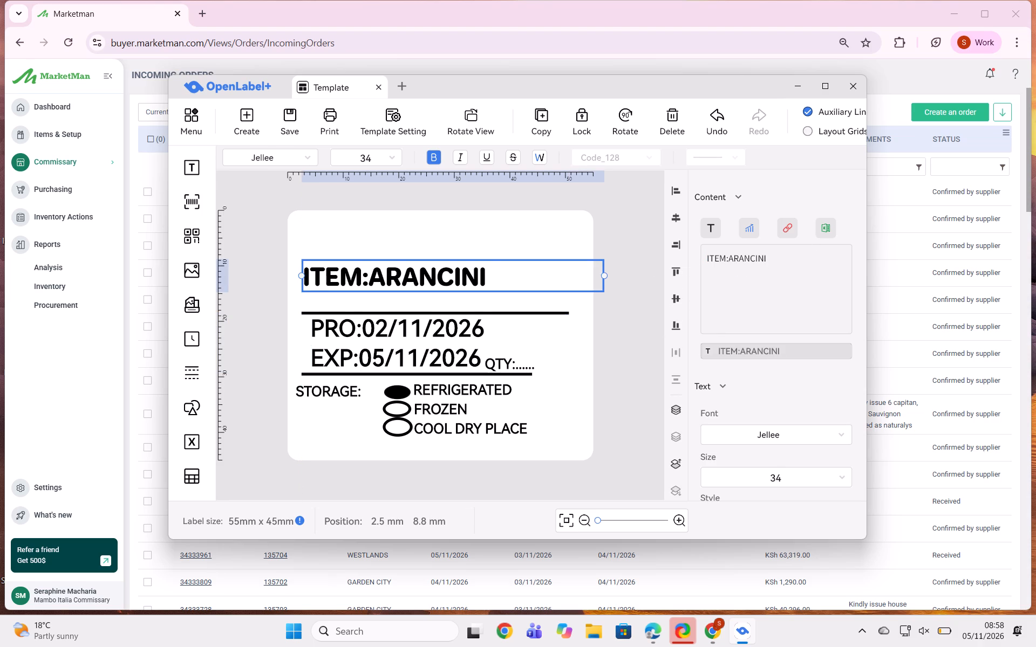
key("Return")
type("USE TODAY")
key("space")
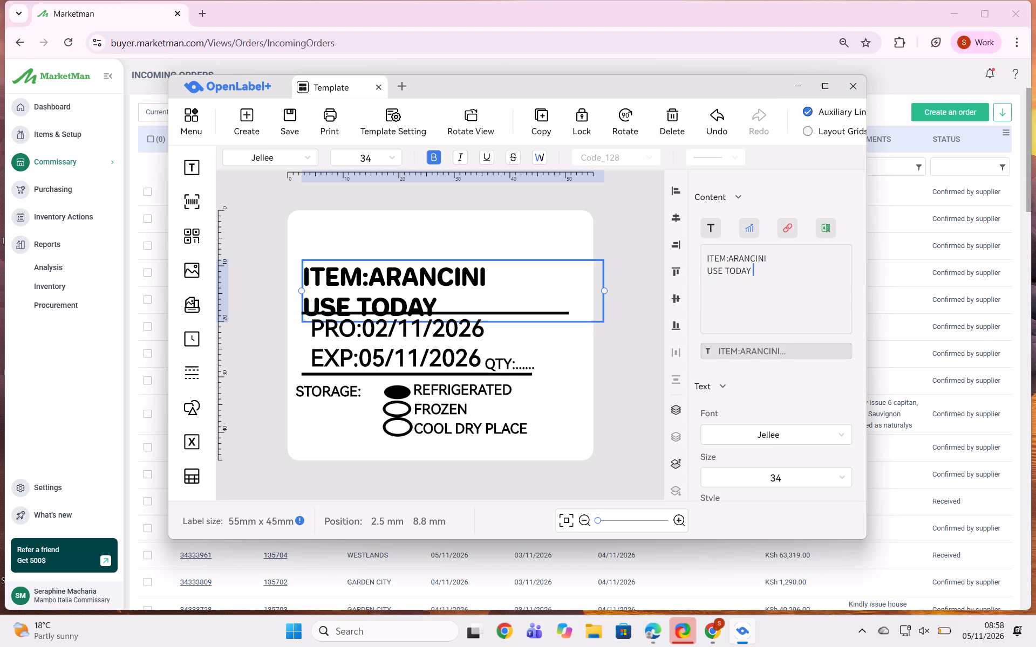
key("o")
type("NLE")
key("BackSpace")
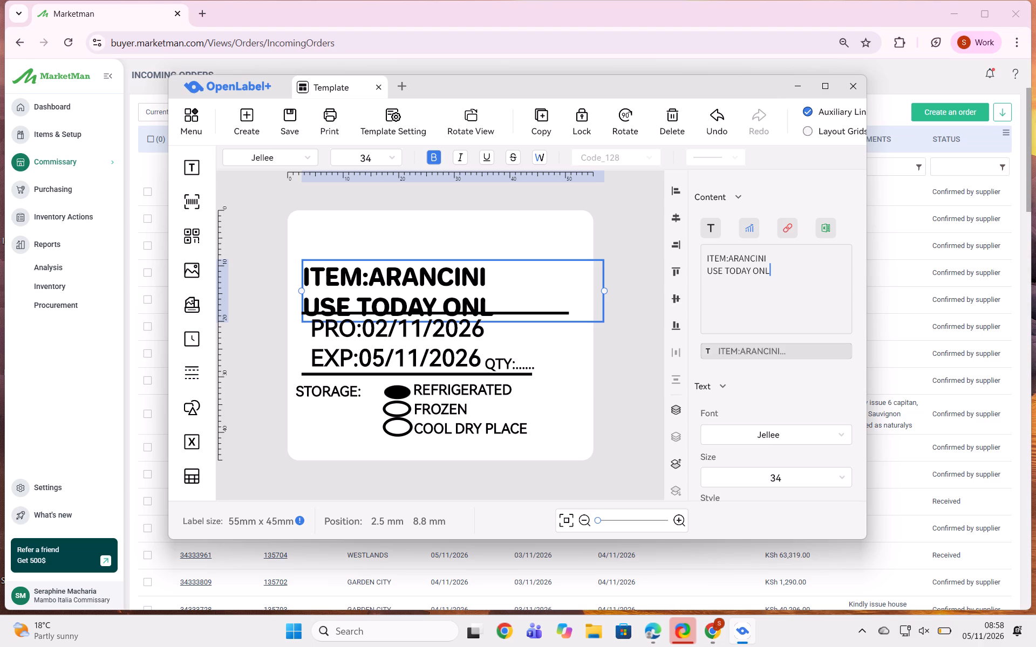
key("y")
left_click_drag(434, 292, 439, 275)
Set the day of the EXP date to 06 so the line reads "EXP:06/11/2026".
left_click(421, 354)
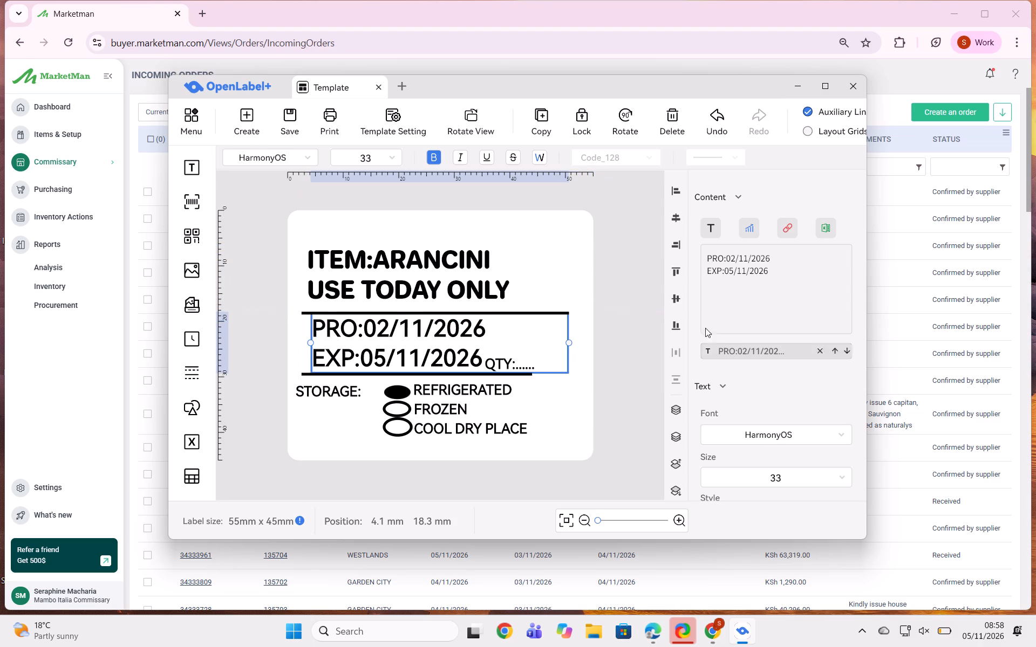
left_click(731, 273)
left_click(731, 273)
key("Delete")
key("6")
Print 1 copy of the ARANCINI label on the Honeywell PC42E-T printer.
left_click(339, 124)
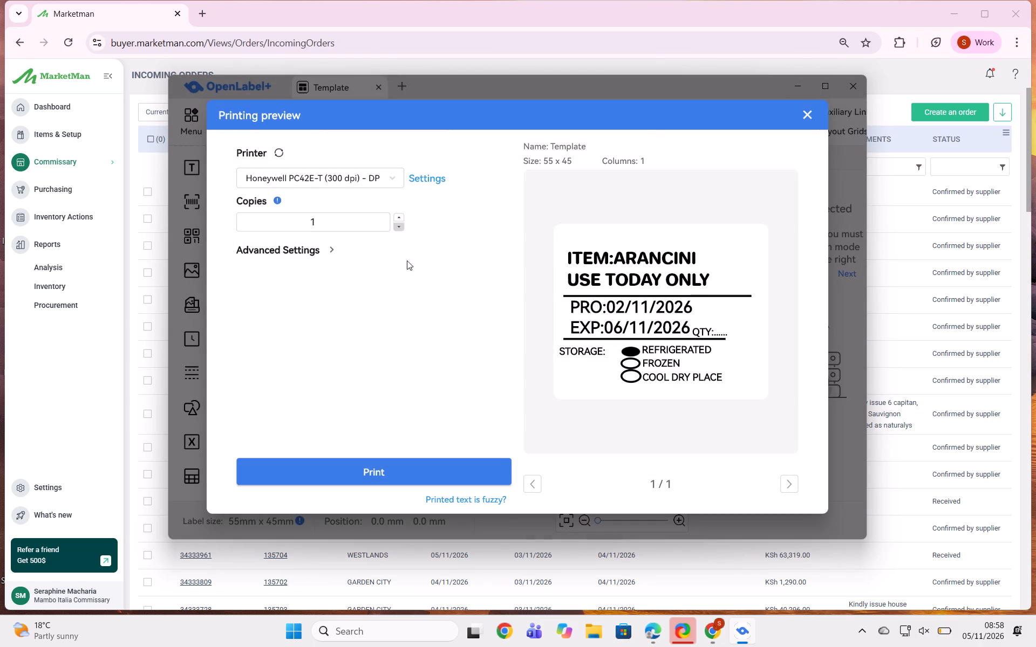
left_click(347, 463)
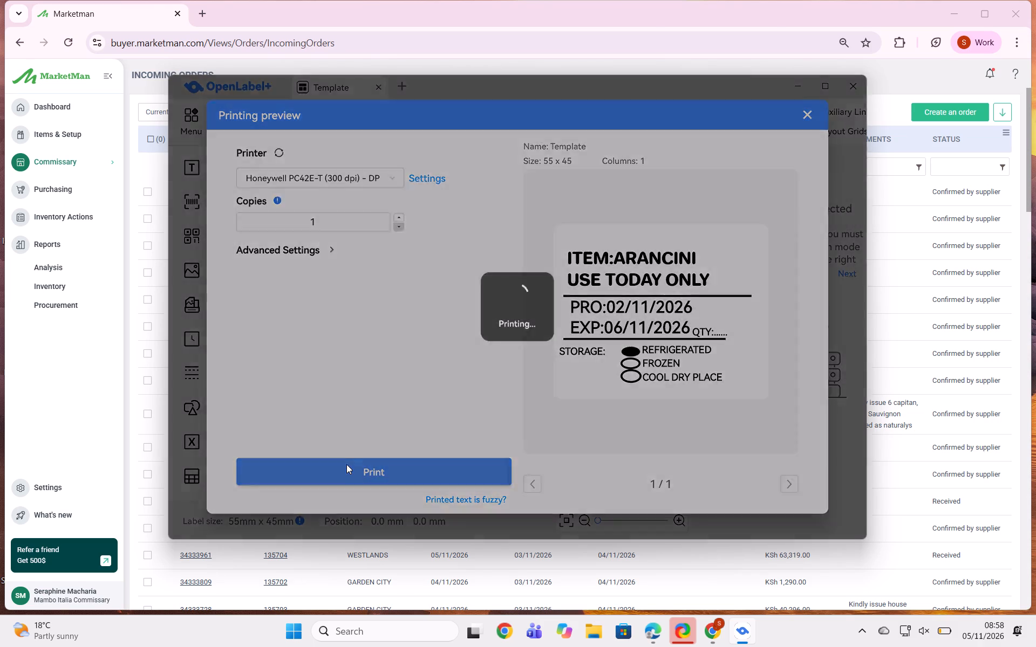
Replace the two-line item text after "ITEM:" so it reads only "ITEM:BECHAMEL SAUCE".
left_click(391, 304)
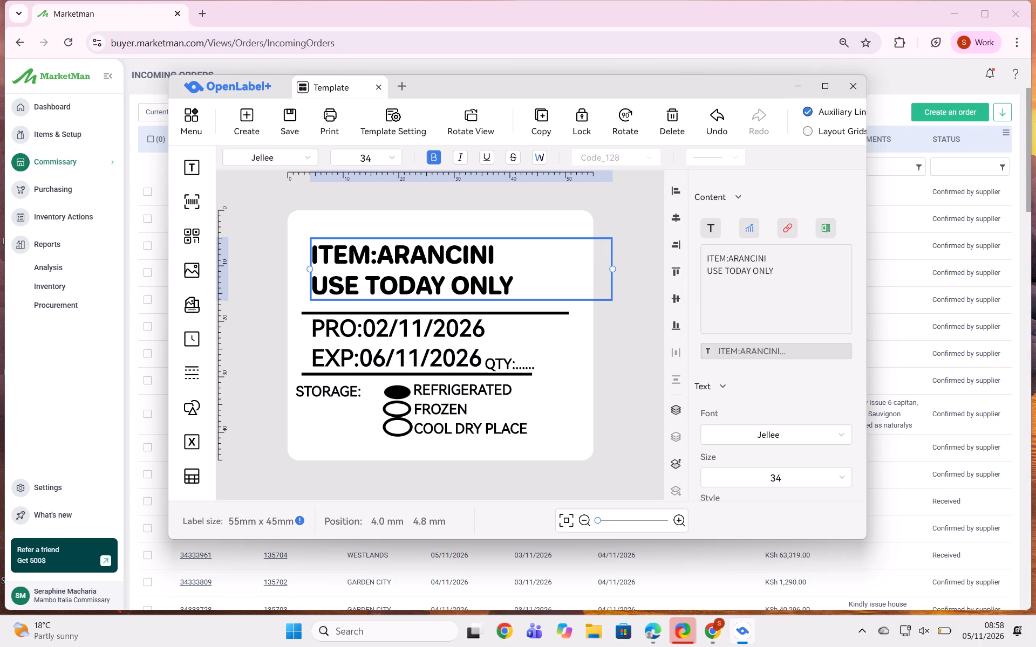
left_click_drag(731, 254, 790, 280)
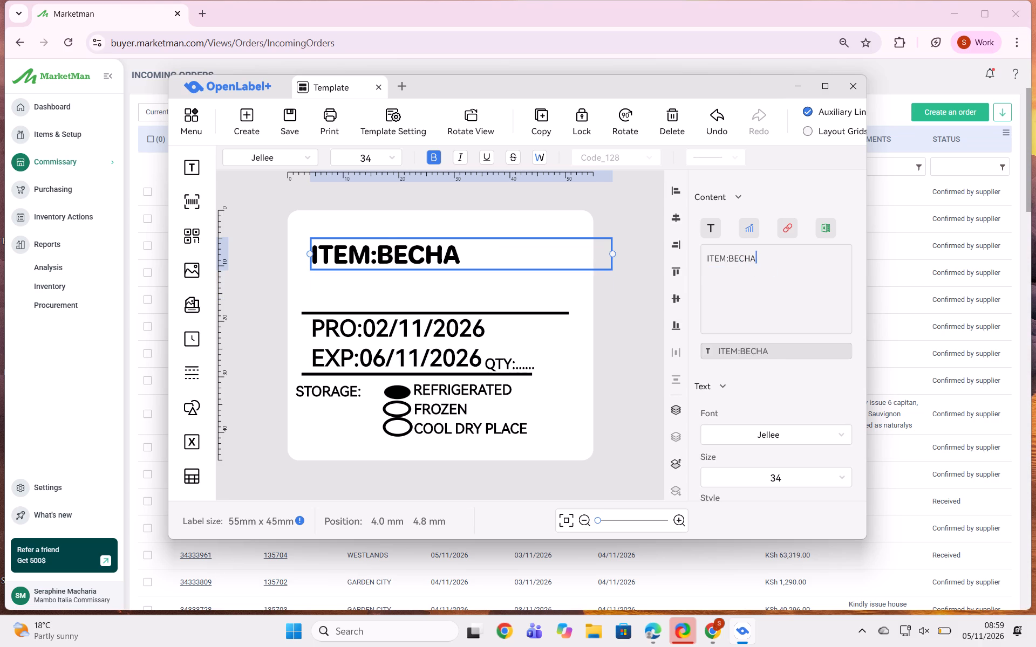
type("L SAUCE")
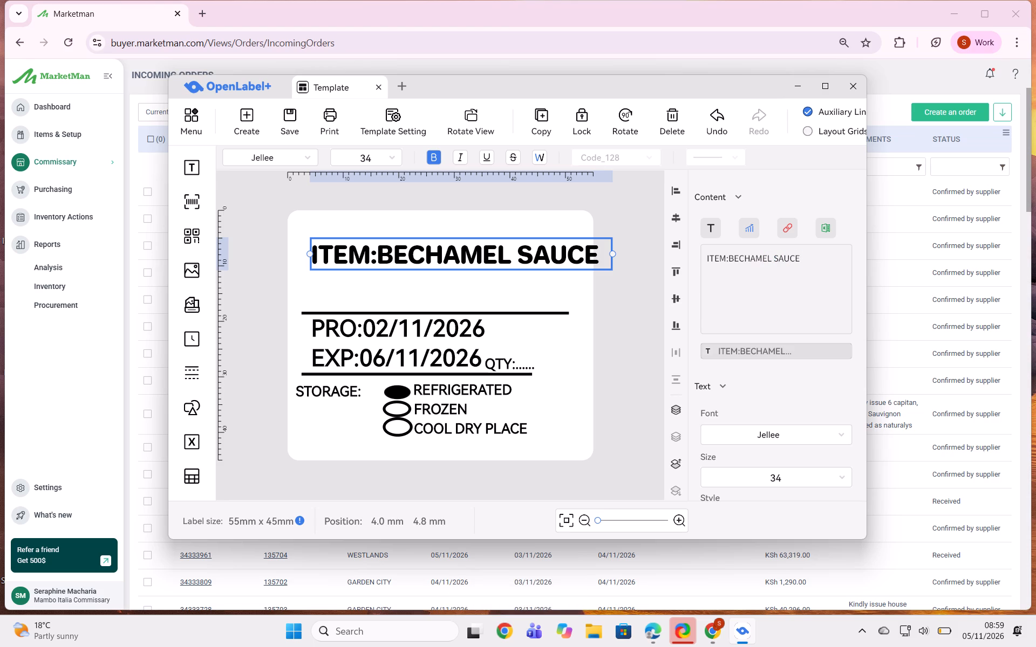
Move the BECHAMEL SAUCE item line down to just above the upper divider, at about 2.5 mm, 10.5 mm.
left_click_drag(453, 261, 438, 289)
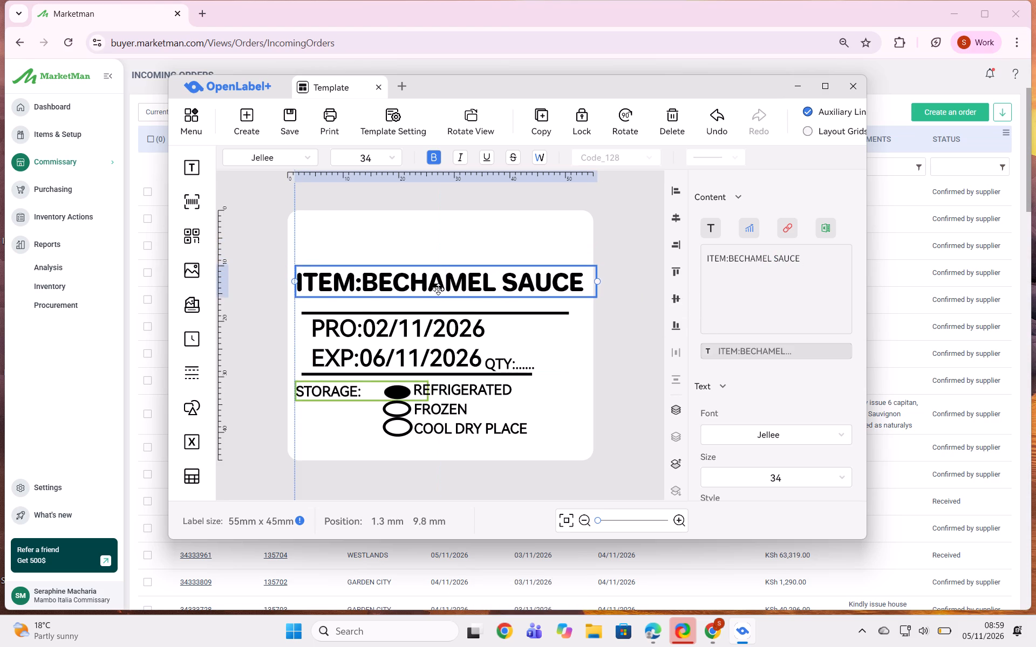
left_click_drag(438, 289, 443, 292)
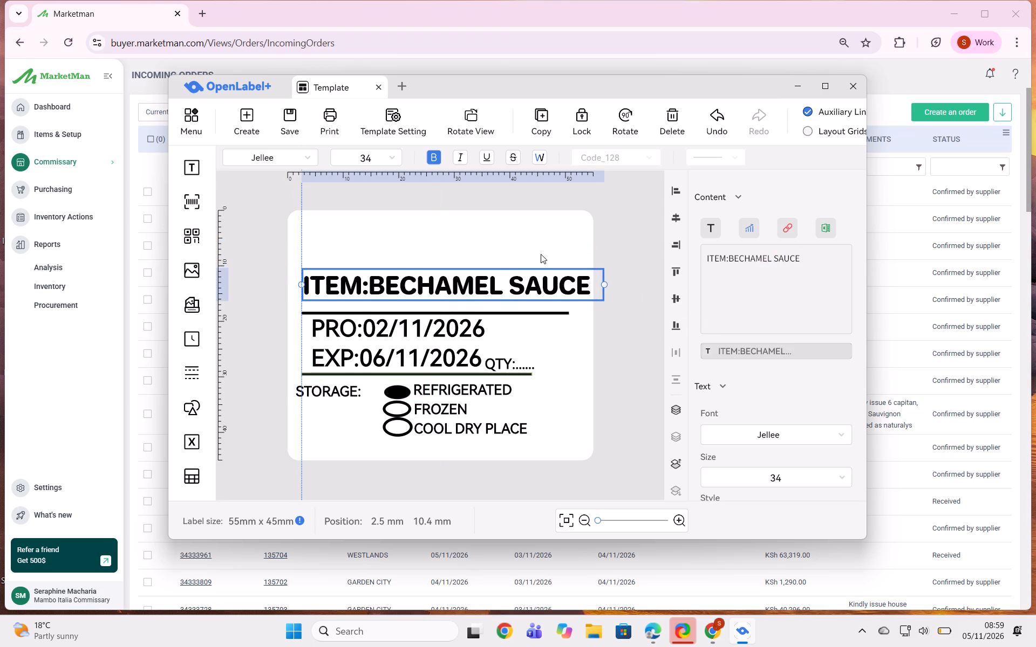
left_click(506, 280)
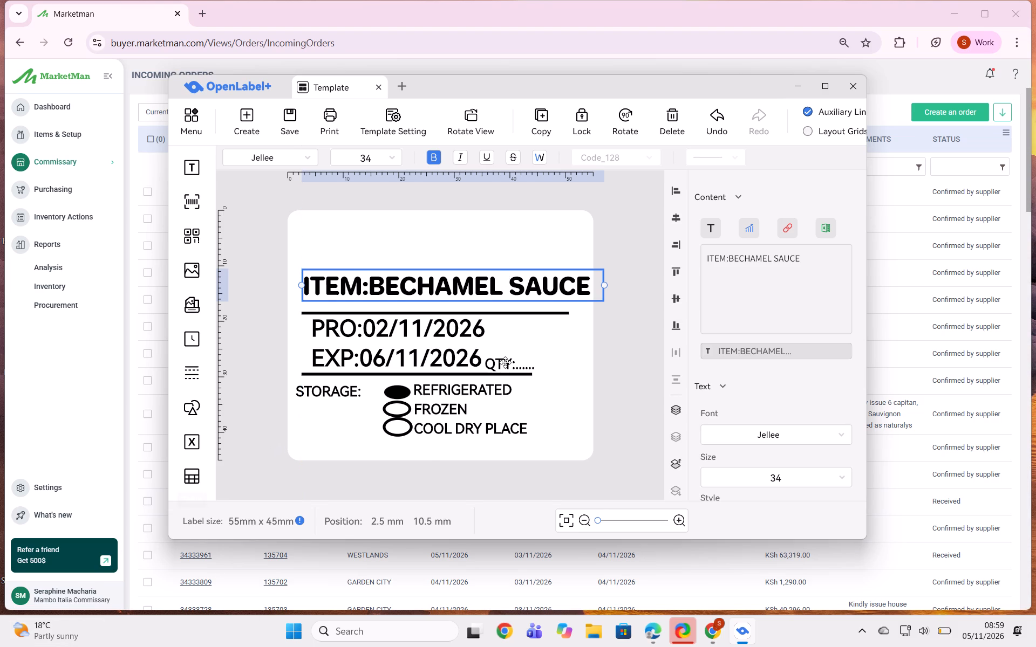
Set the label's date lines to "PRO:05/11/2026" and "EXP:09/11/2026".
left_click(415, 354)
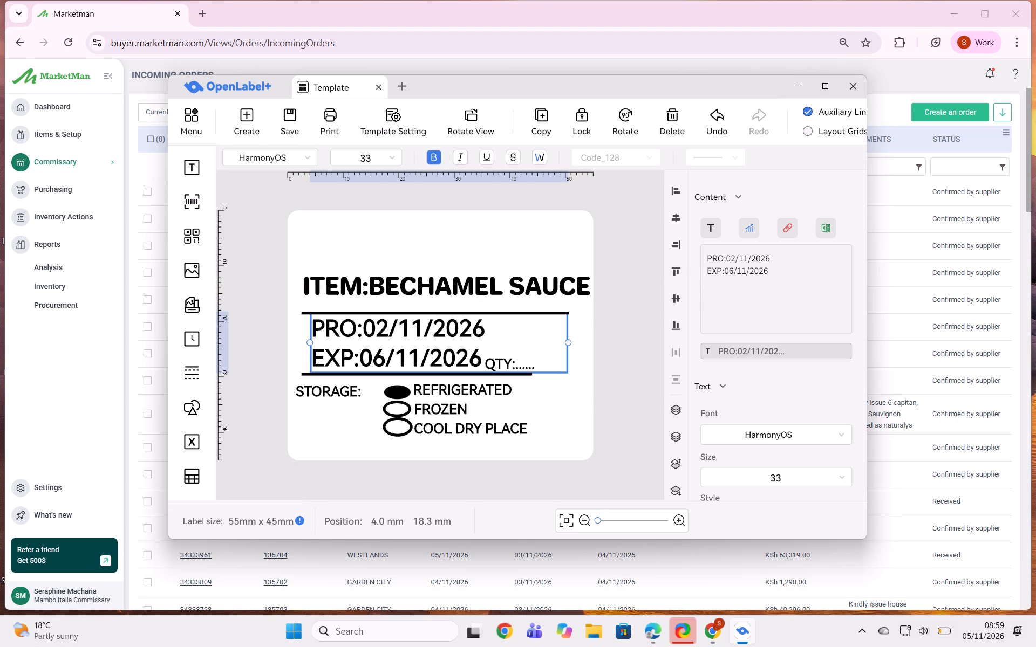
double_click(730, 268)
left_click(731, 254)
key("Delete")
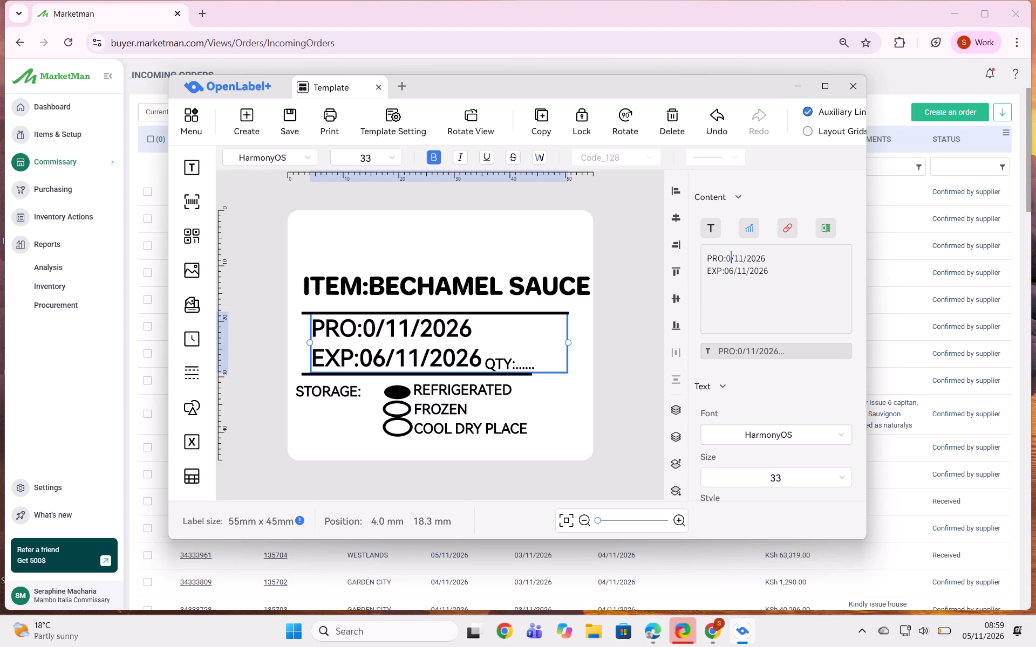
key("5")
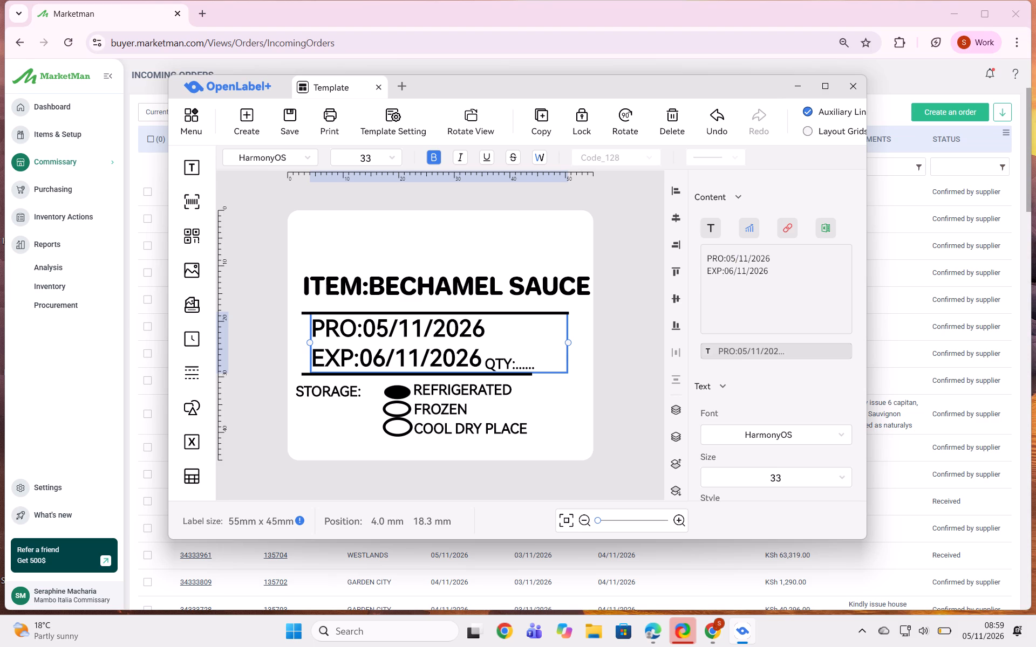
double_click(728, 269)
type("08")
key("BackSpace")
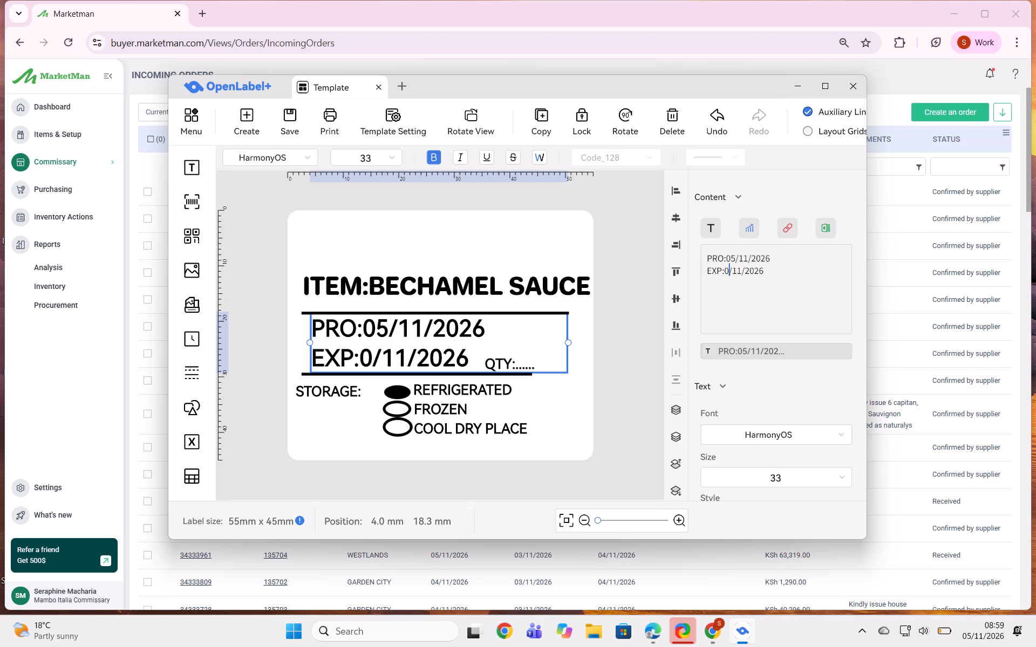
key("9")
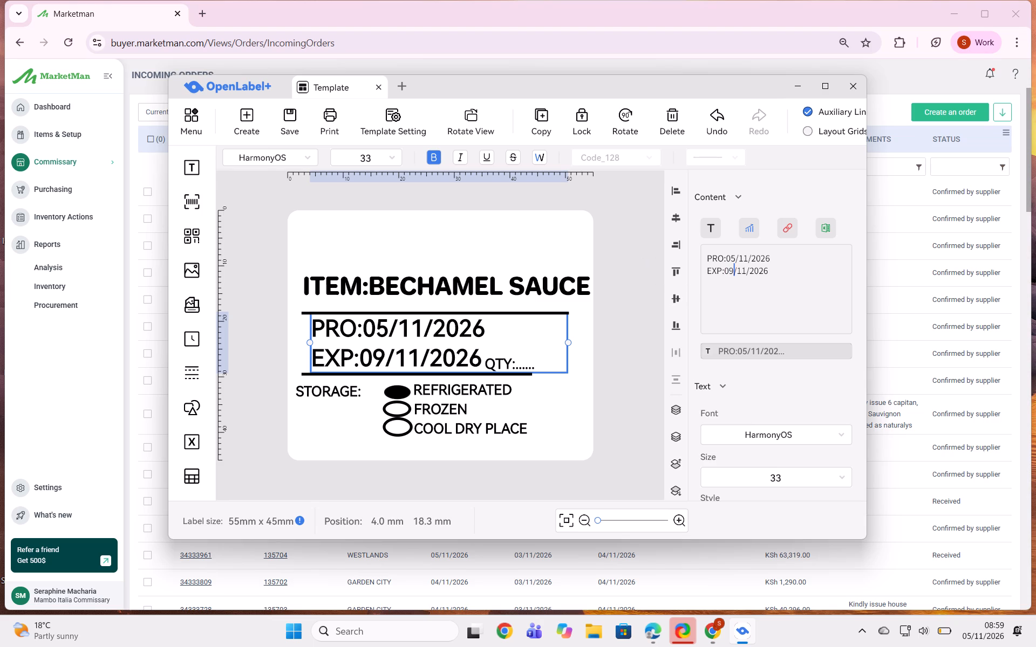
Print 11 copies of the BECHAMEL SAUCE label on the Honeywell PC42E-T printer.
left_click(335, 130)
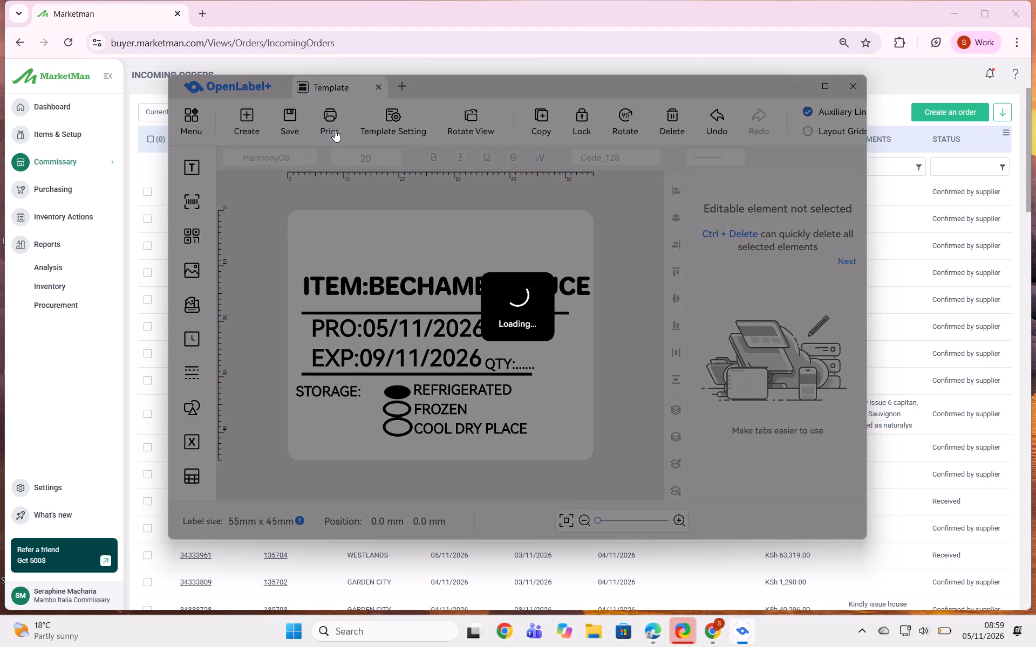
left_click_drag(316, 224, 290, 222)
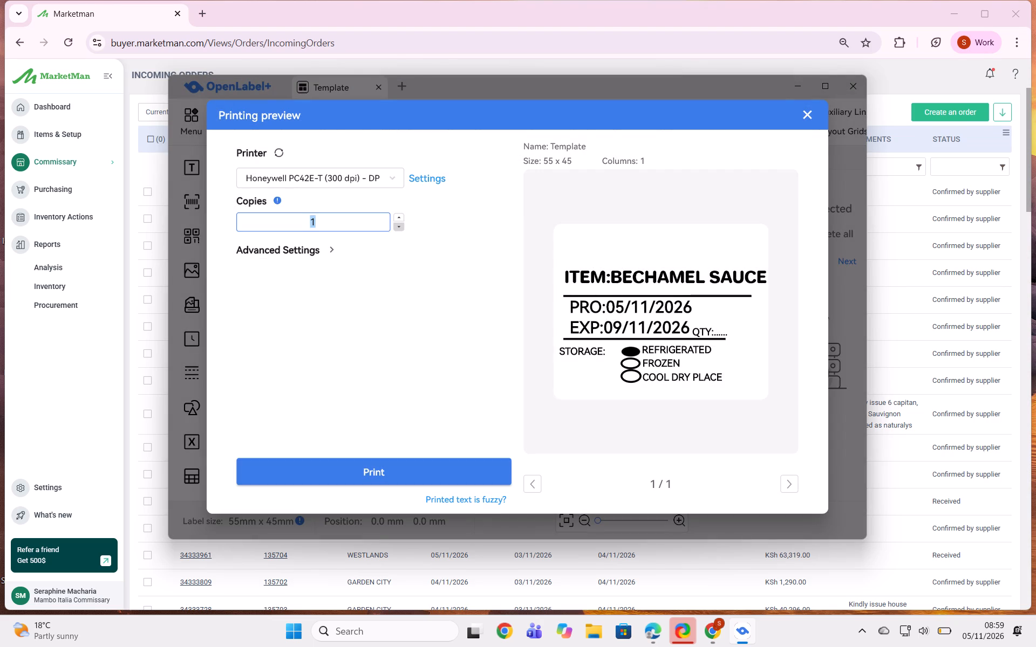
key("1")
key("1")
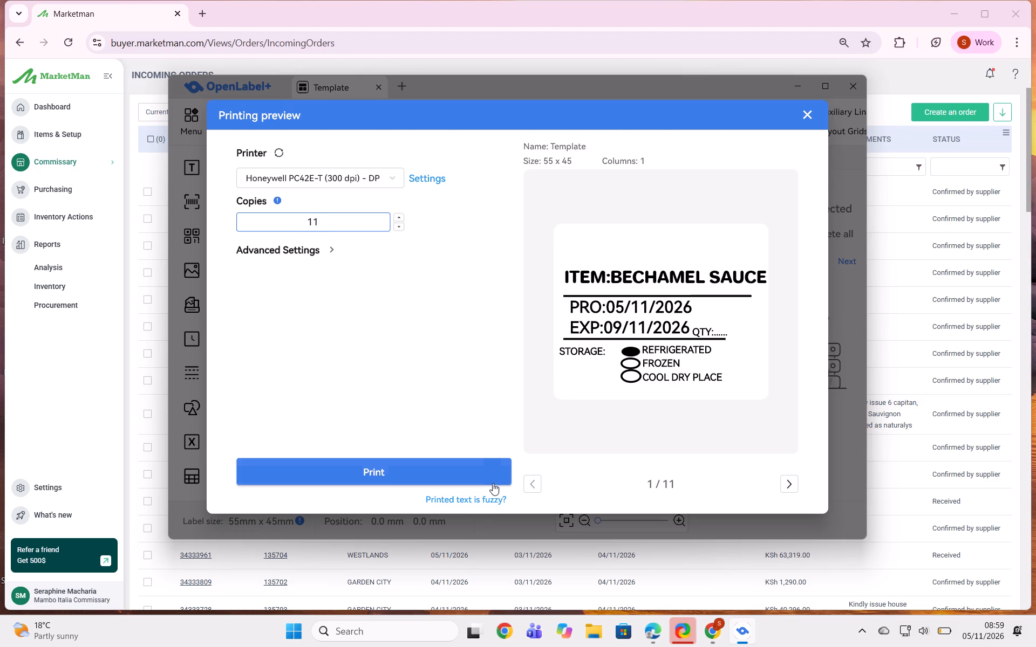
left_click(490, 478)
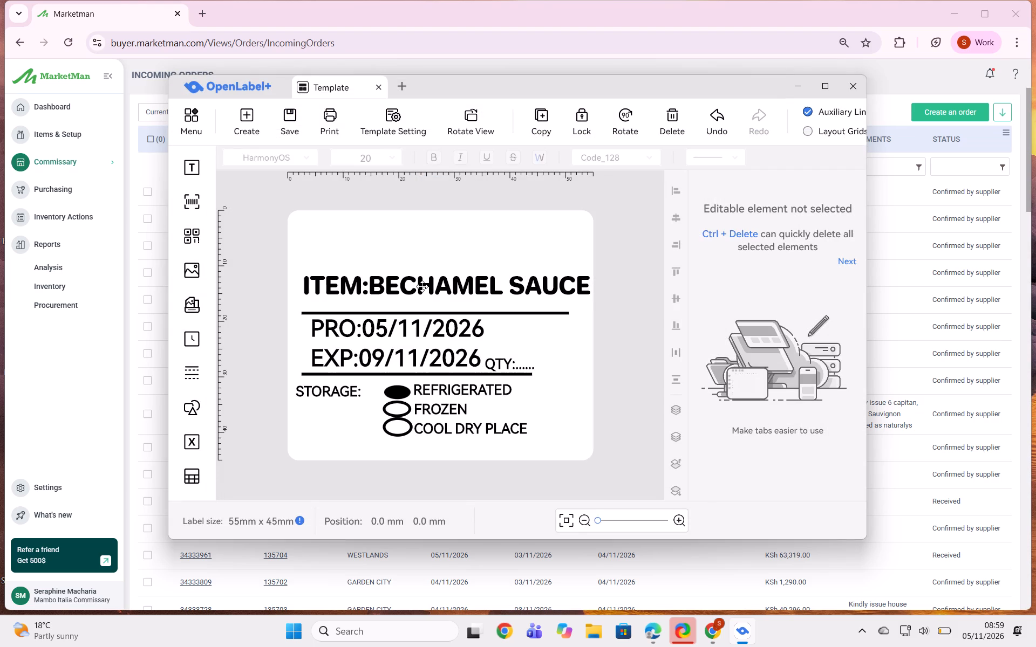
Change the item text to "ITEM:MUSHROOM SAUCE" and move it up clear of the upper divider, at about 2.5 mm, 5.3 mm.
left_click(422, 286)
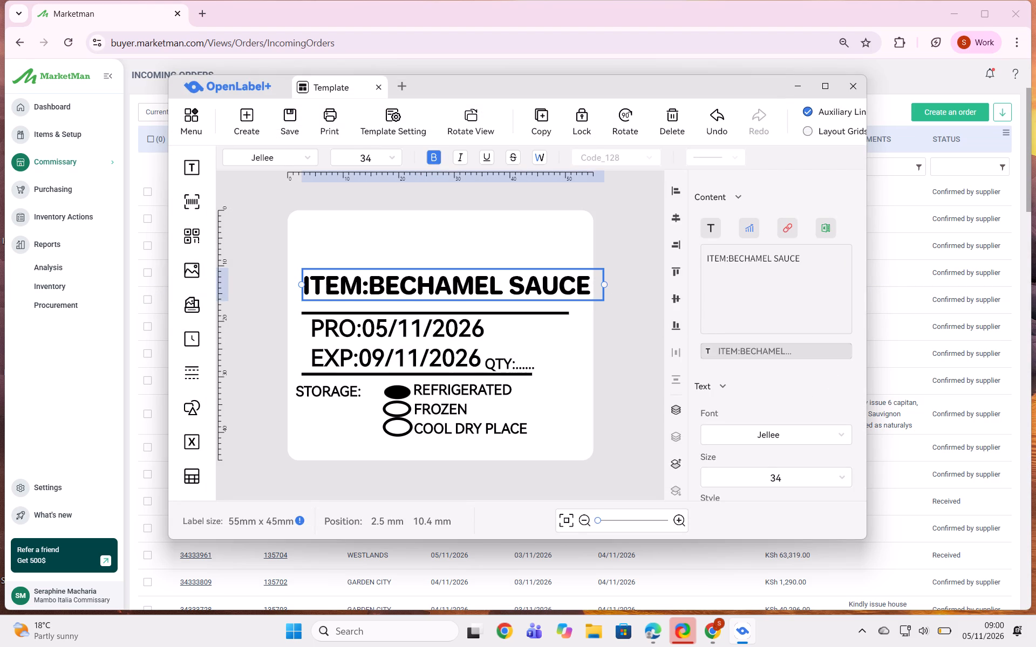
left_click_drag(730, 259, 1035, 286)
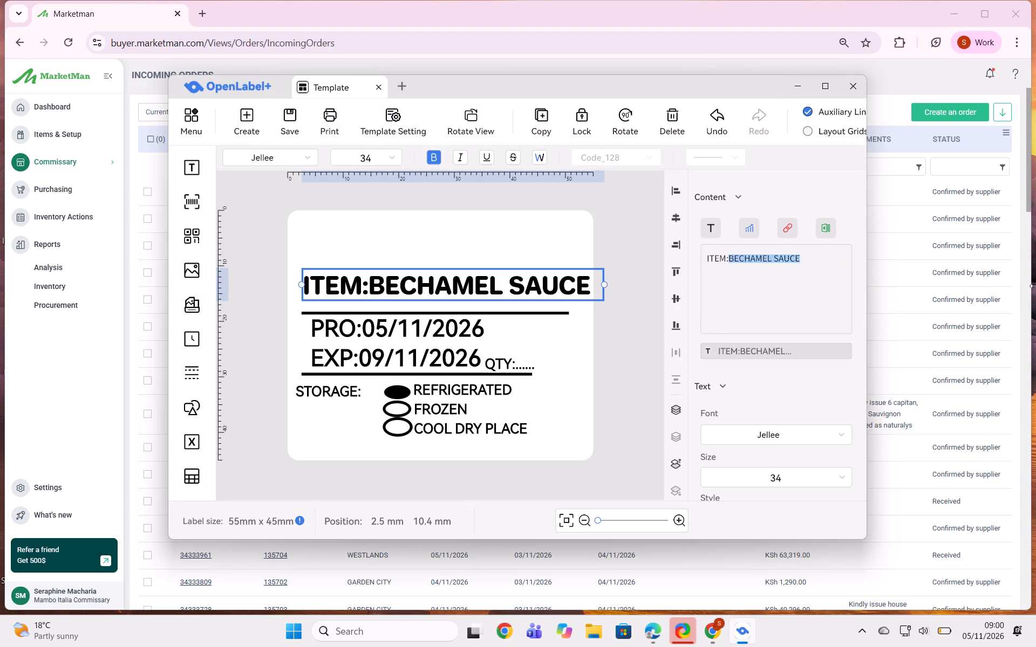
type("MUSHROOM SAUCE")
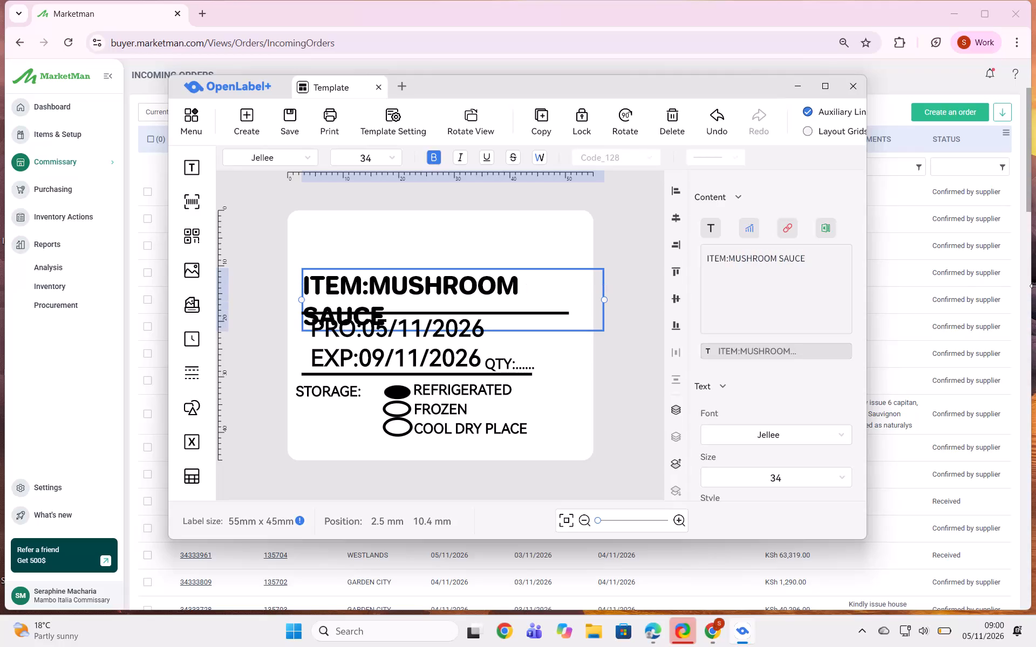
left_click_drag(475, 288, 475, 260)
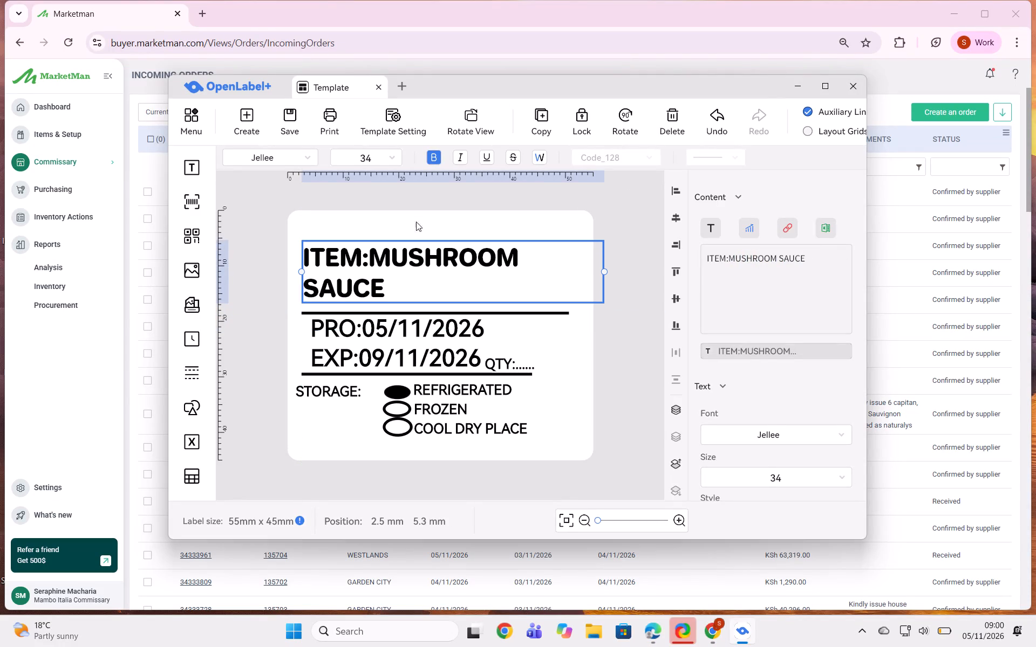
Print 6 copies of the MUSHROOM SAUCE label on the Honeywell PC42E-T printer.
left_click(333, 120)
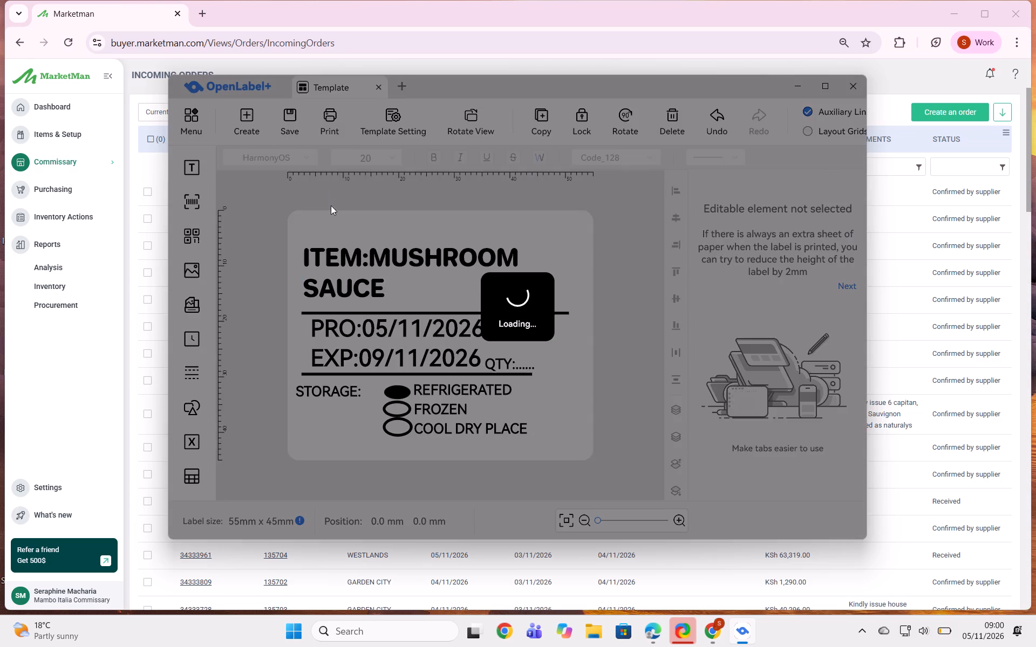
left_click_drag(331, 221, 237, 240)
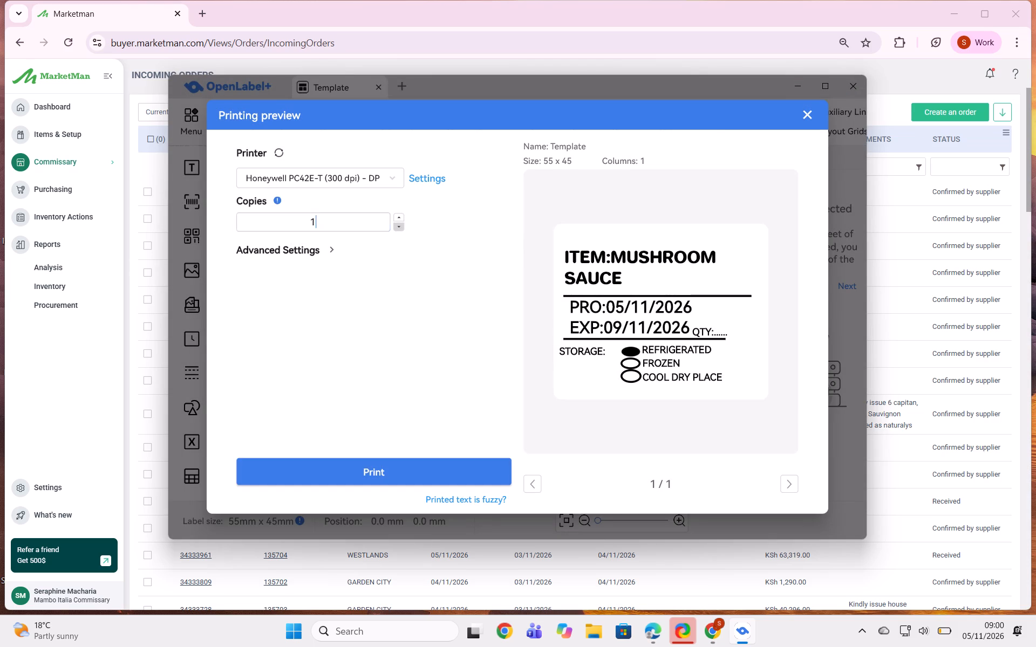
left_click_drag(237, 240, 137, 260)
key("6")
left_click(266, 466)
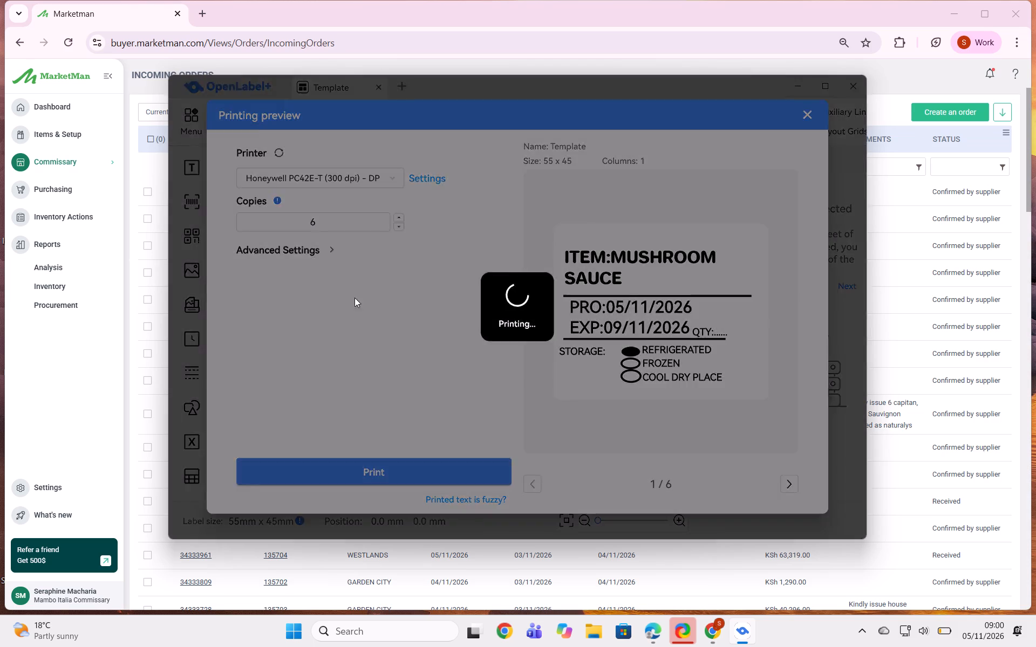
Replace the product name after "ITEM:" with "BLACK PEPPER SAUCE".
left_click(381, 246)
left_click_drag(731, 259, 1035, 332)
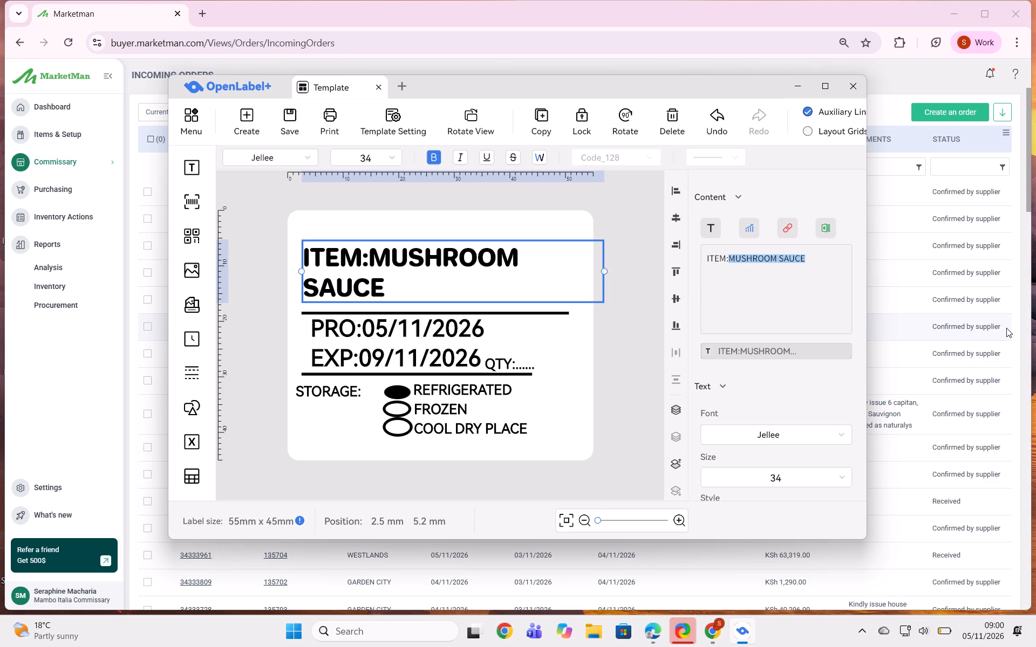
type("BLACK PEPPER SAUCE")
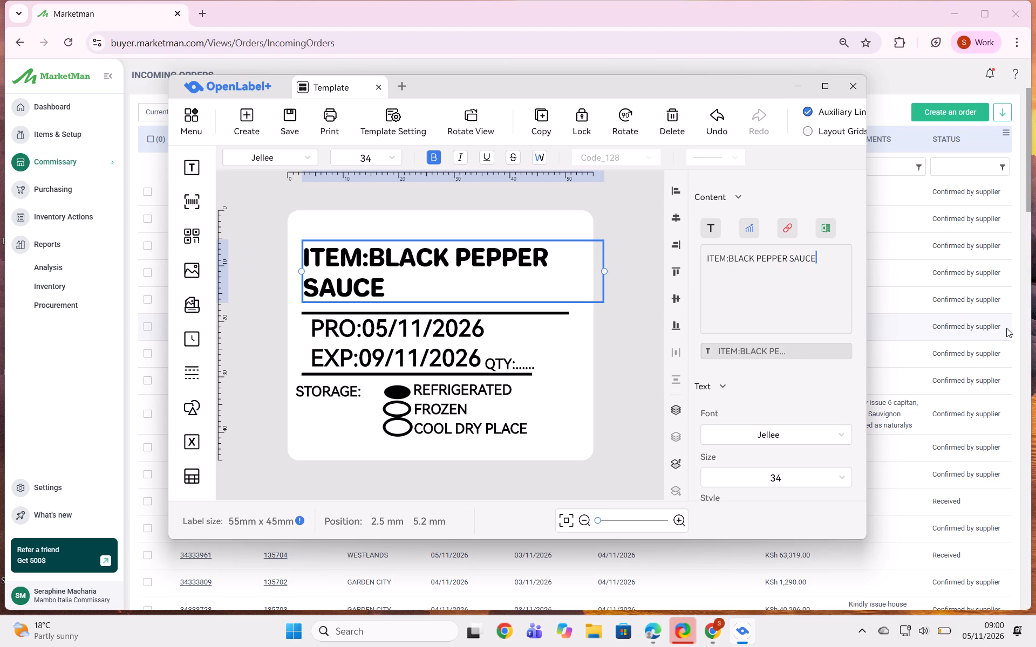
Print 3 copies of the BLACK PEPPER SAUCE label on the Honeywell PC42E-T printer.
left_click(333, 121)
left_click_drag(340, 231, 242, 253)
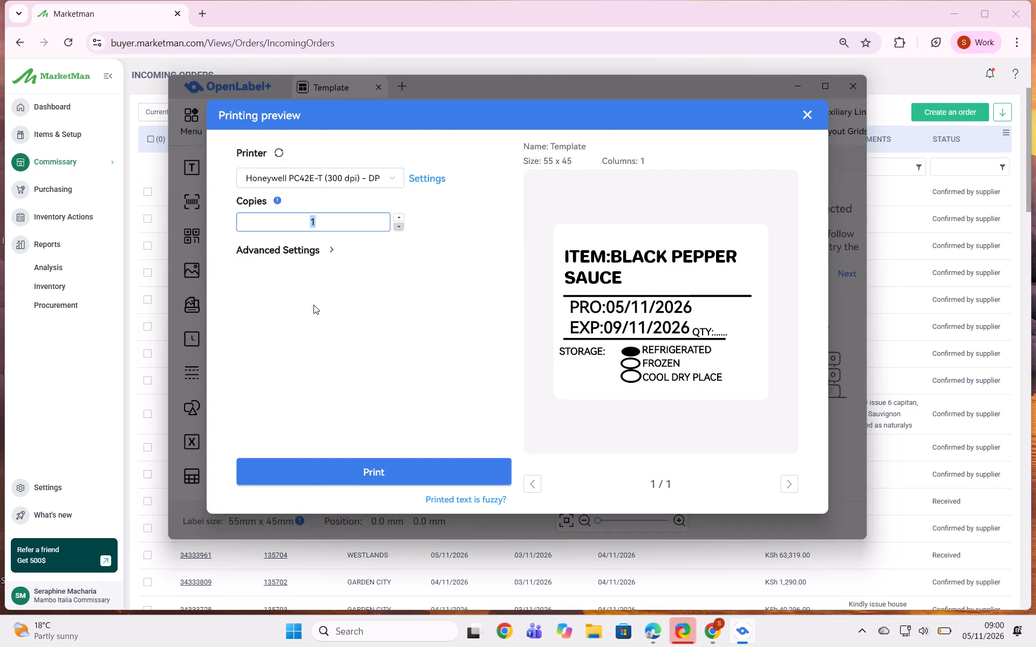
key("3")
left_click(360, 474)
Change the item text to "ITEM:LAVA HOT SAUCE" and move it down to just above the upper divider, at about 2.5 mm, 10.1 mm.
left_click(399, 276)
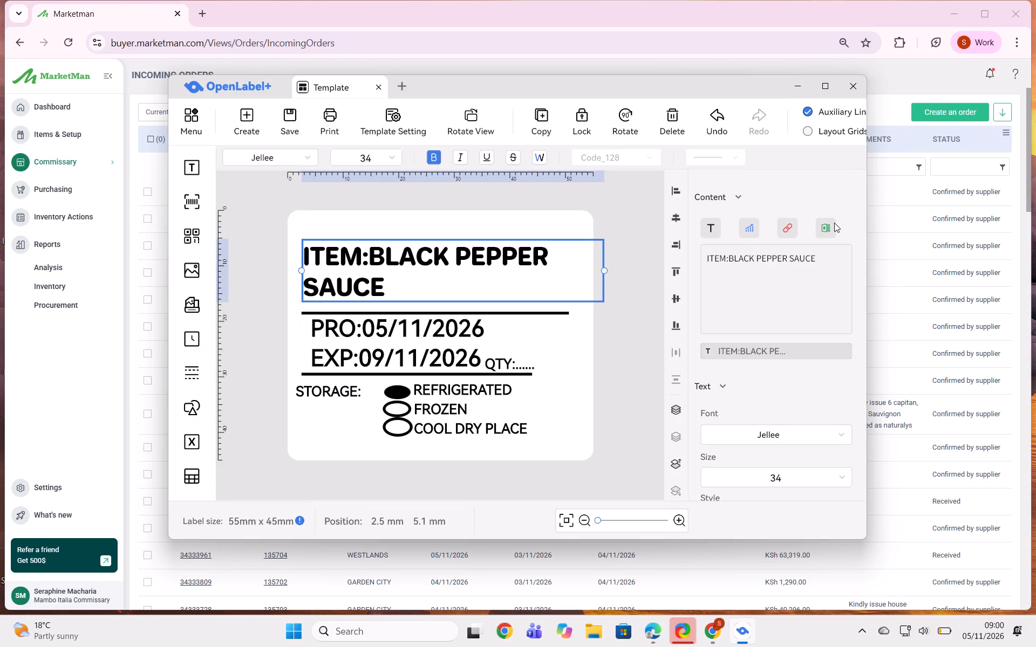
left_click_drag(730, 255, 1035, 290)
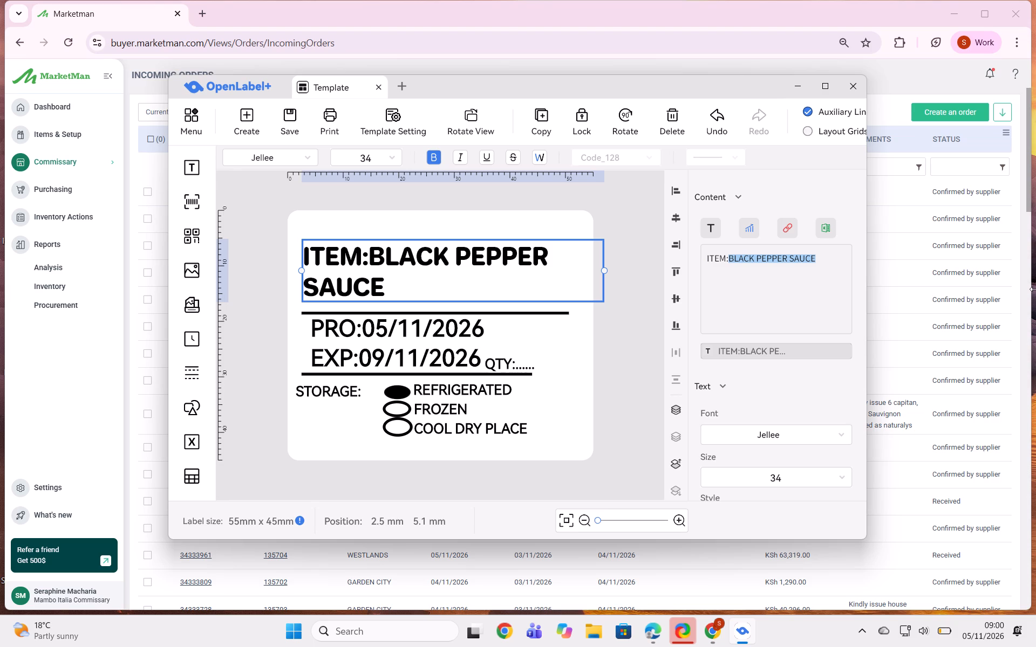
type("LAVA HOT SAUCE")
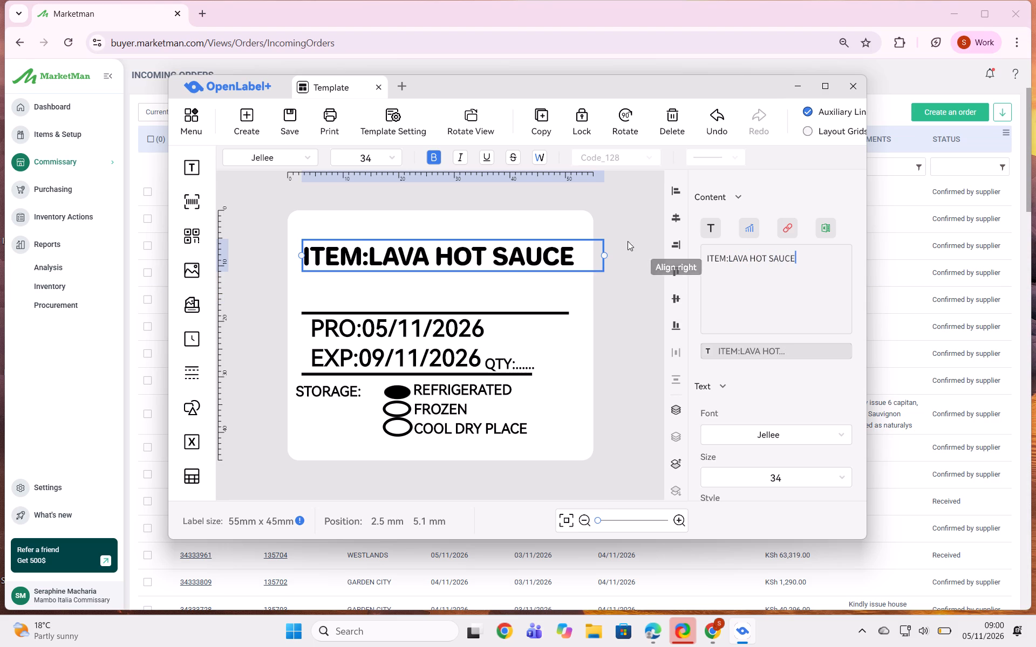
left_click_drag(475, 254, 475, 283)
Set the label's expiry line to "EXP:01/12/2026".
left_click(416, 350)
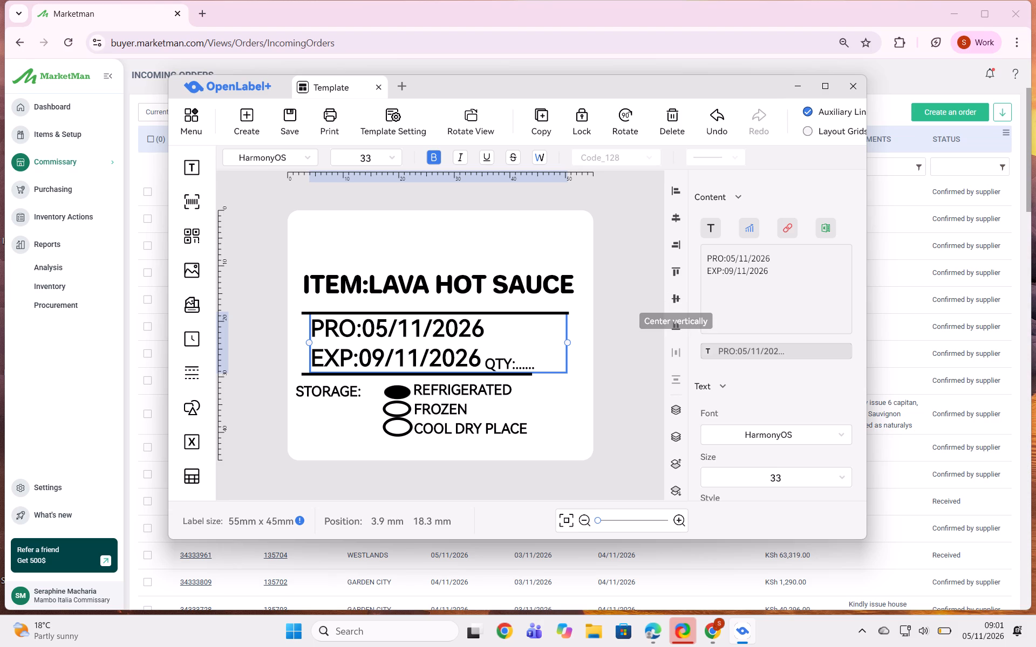
double_click(726, 273)
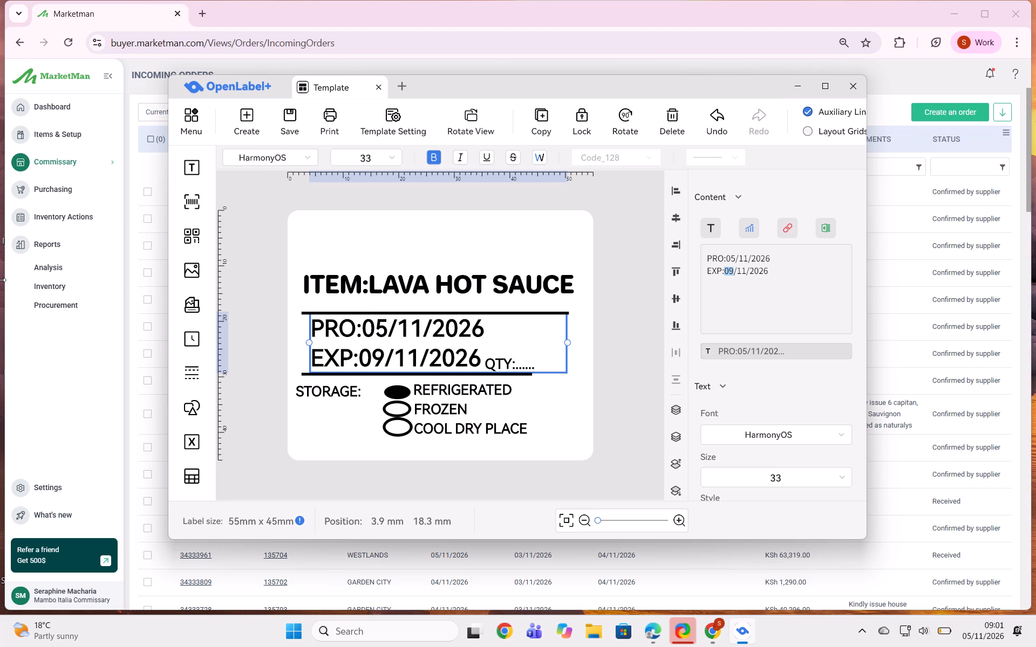
key("0")
key("1")
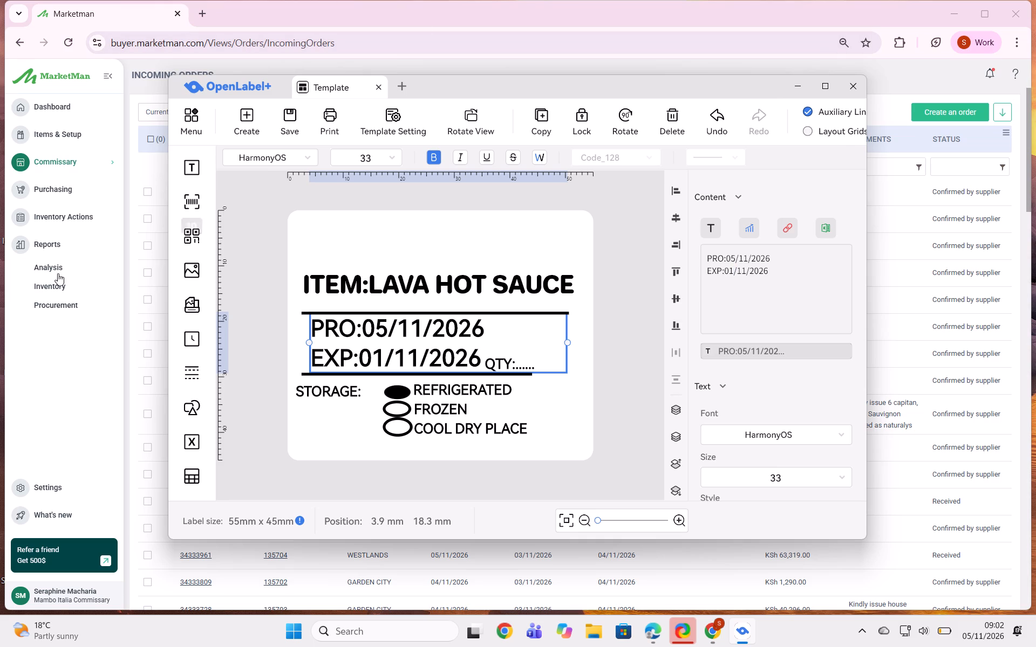
double_click(742, 271)
type("12")
Print 4 copies of the LAVA HOT SAUCE label on the Honeywell PC42E-T printer.
left_click(326, 127)
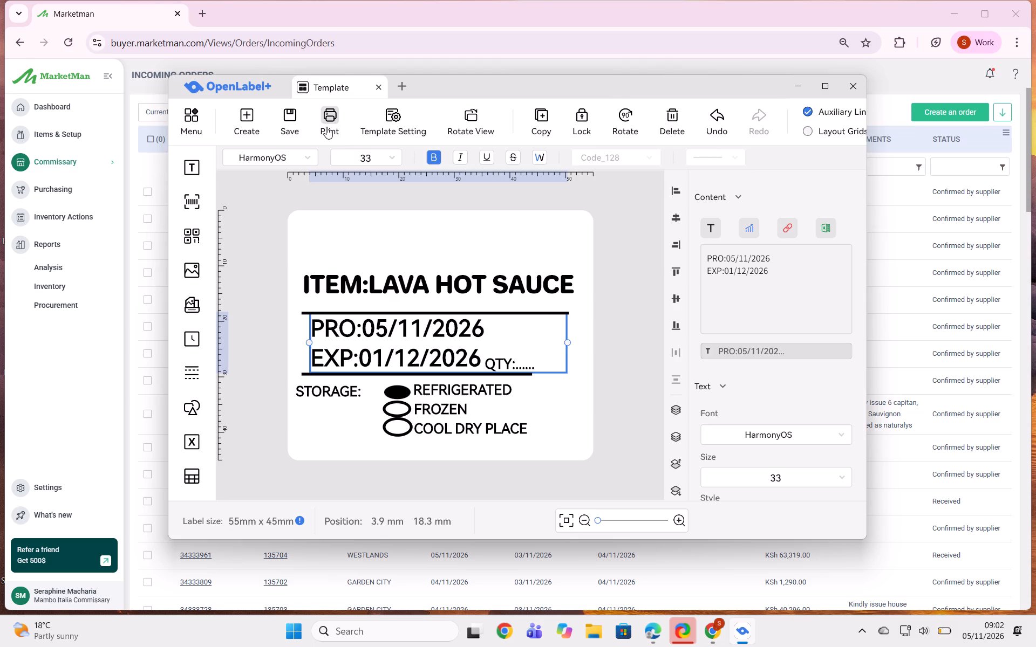
left_click_drag(352, 218, 246, 238)
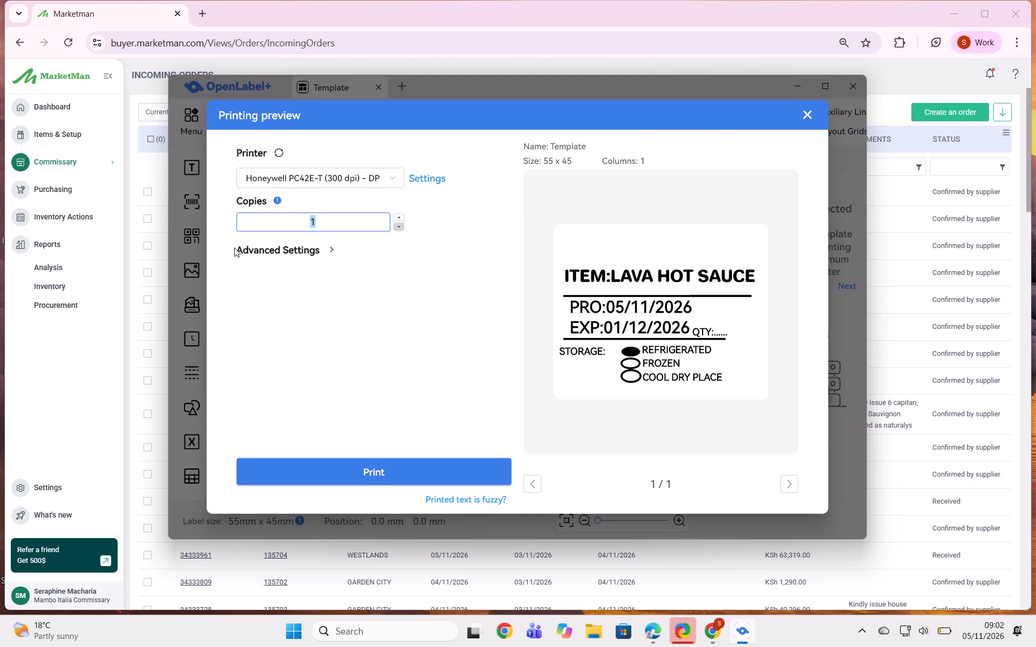
key("4")
left_click(322, 475)
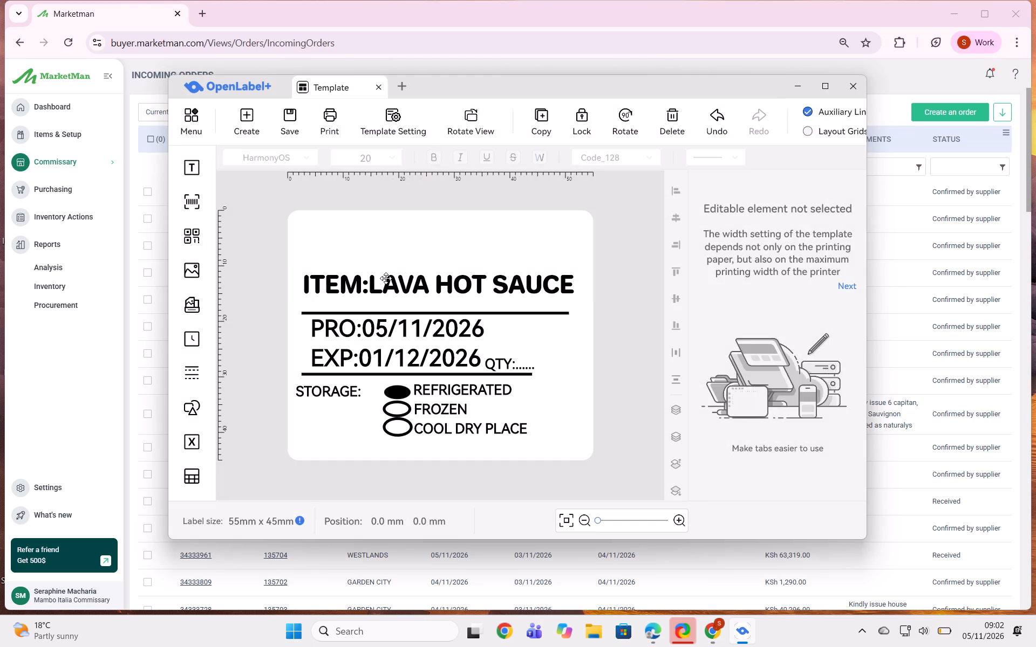
Replace the product name after "ITEM:" with "BEEF LASAGNE".
left_click(389, 278)
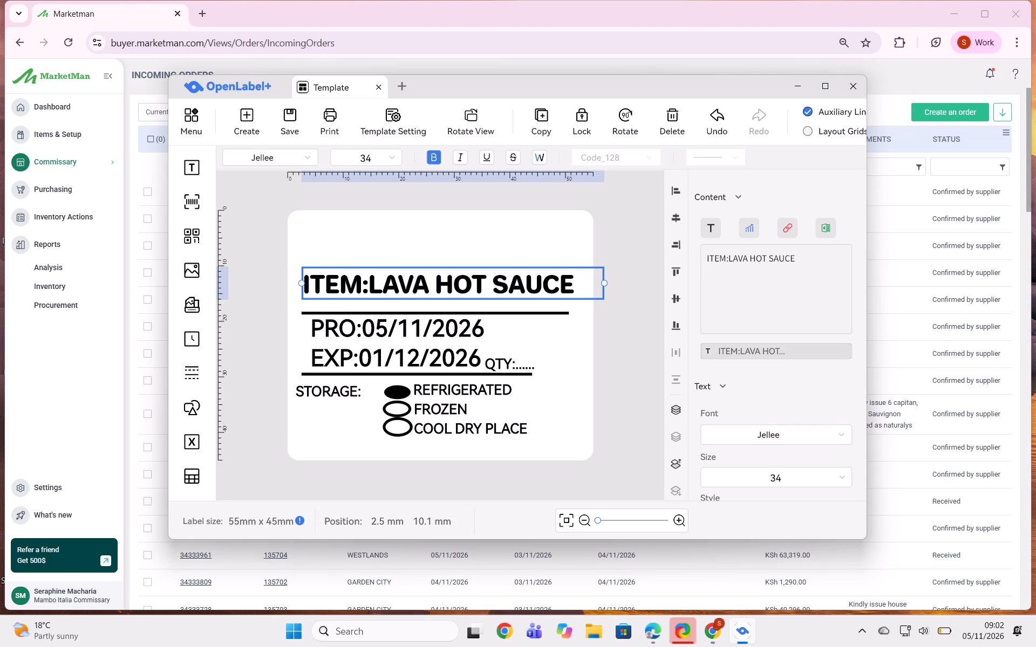
left_click_drag(728, 258, 1006, 294)
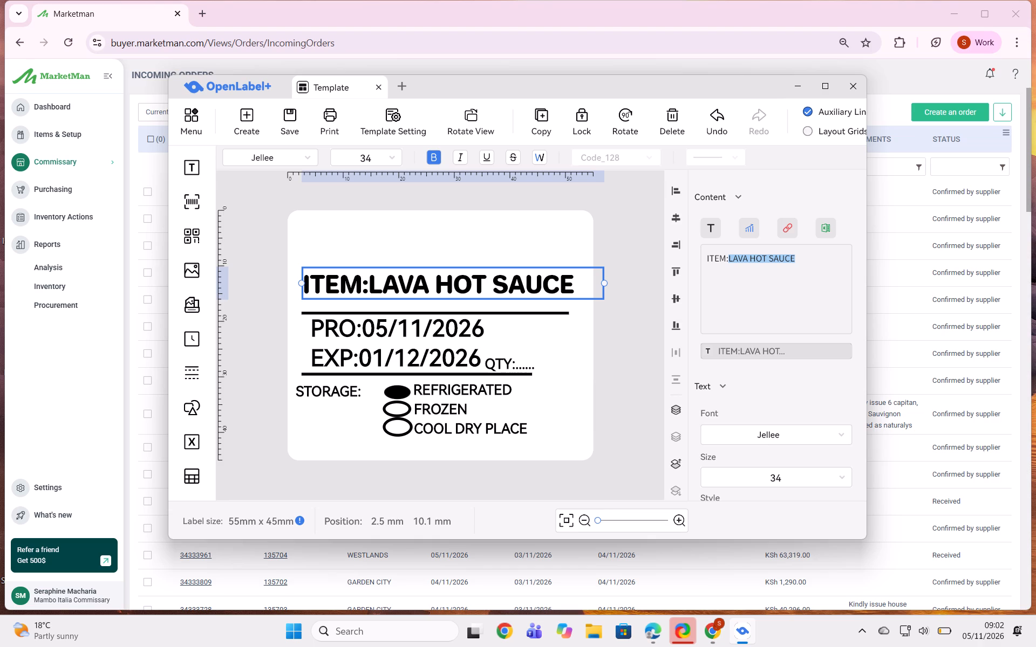
type("BEEF LASA")
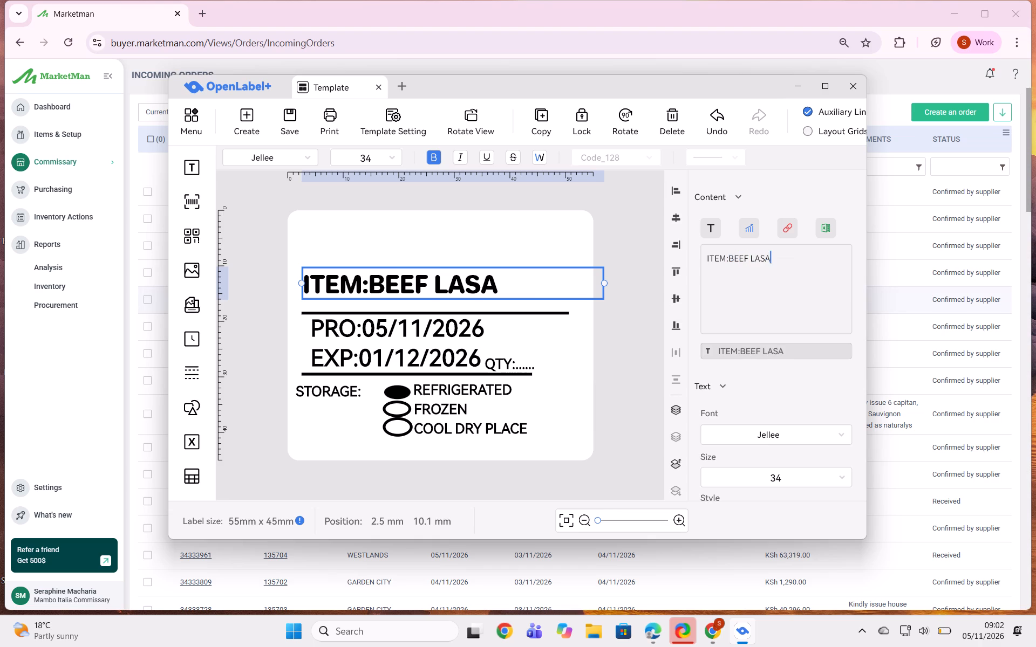
type("GNE")
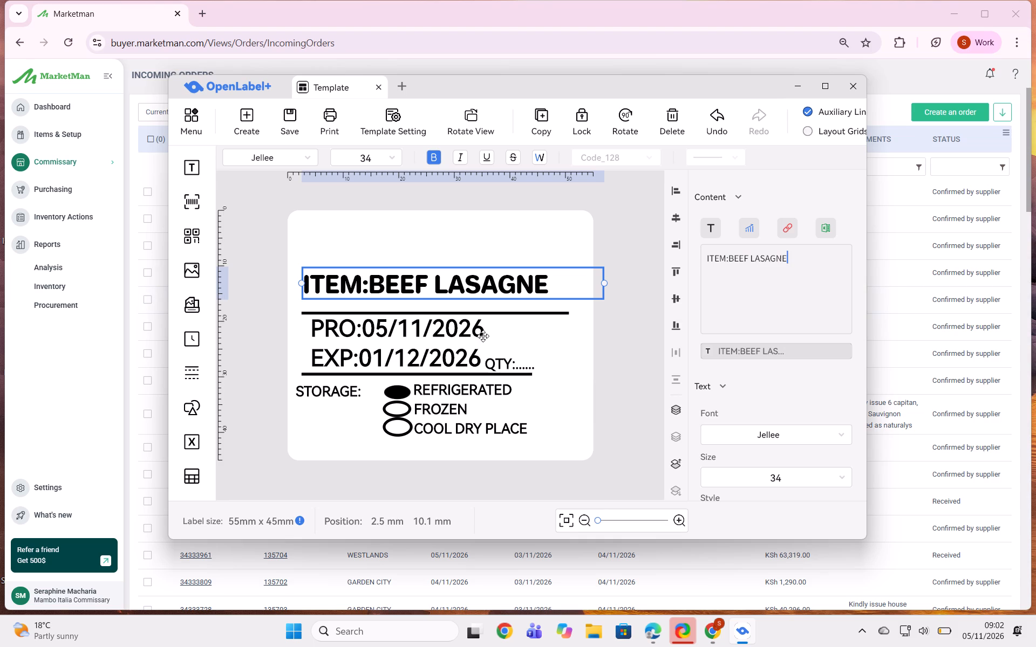
Set the BEEF LASAGNE label's date lines to "PRO:04/11/2026" and "EXP:07/12/2026".
left_click(414, 352)
double_click(733, 256)
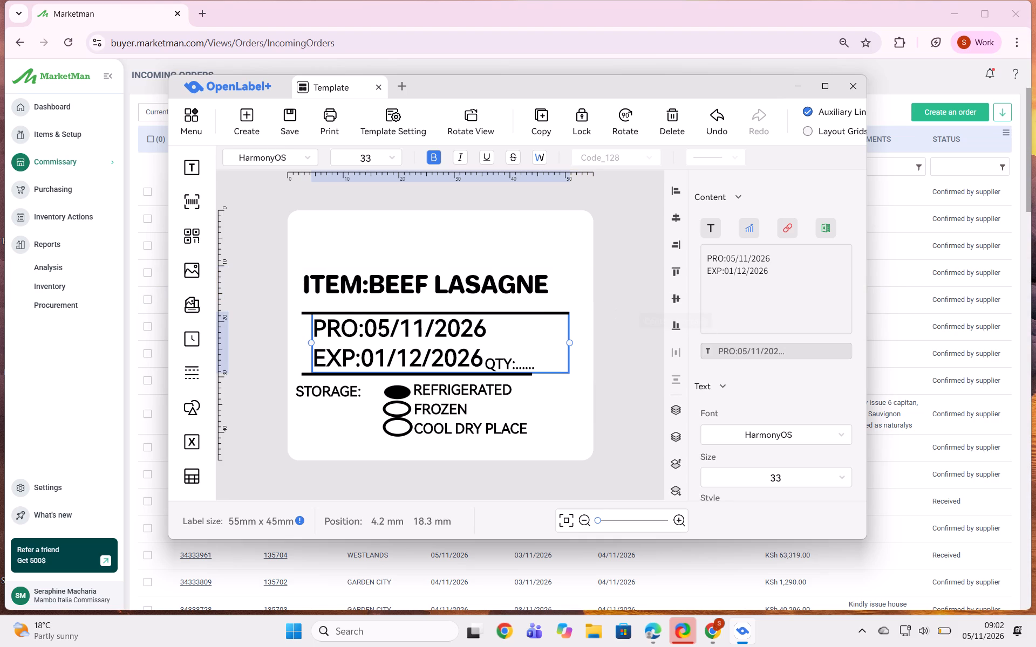
key("0")
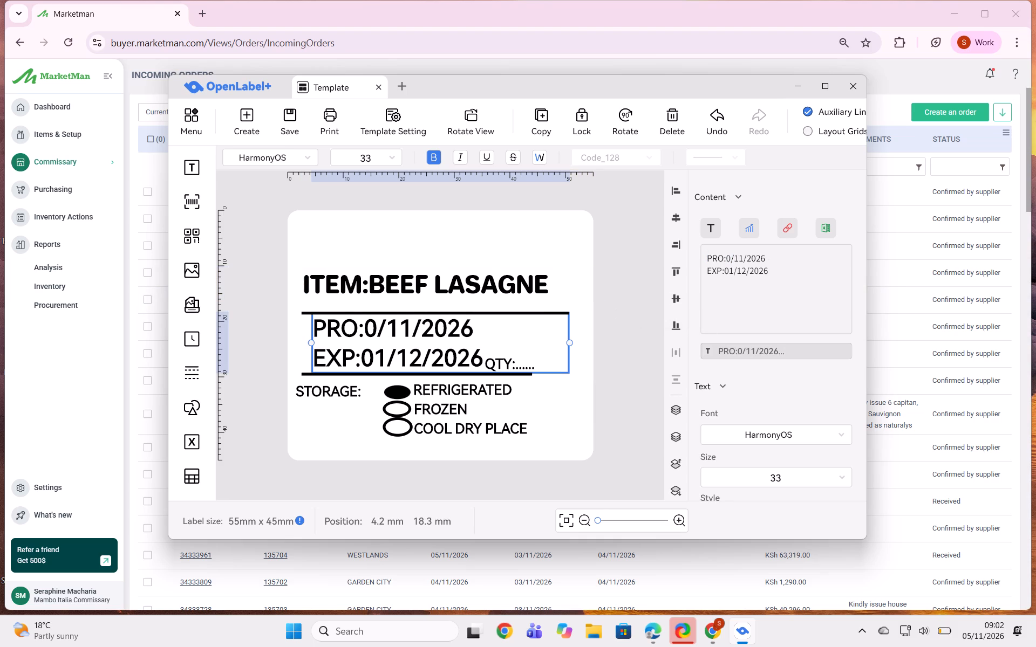
key("BackSpace")
type("04")
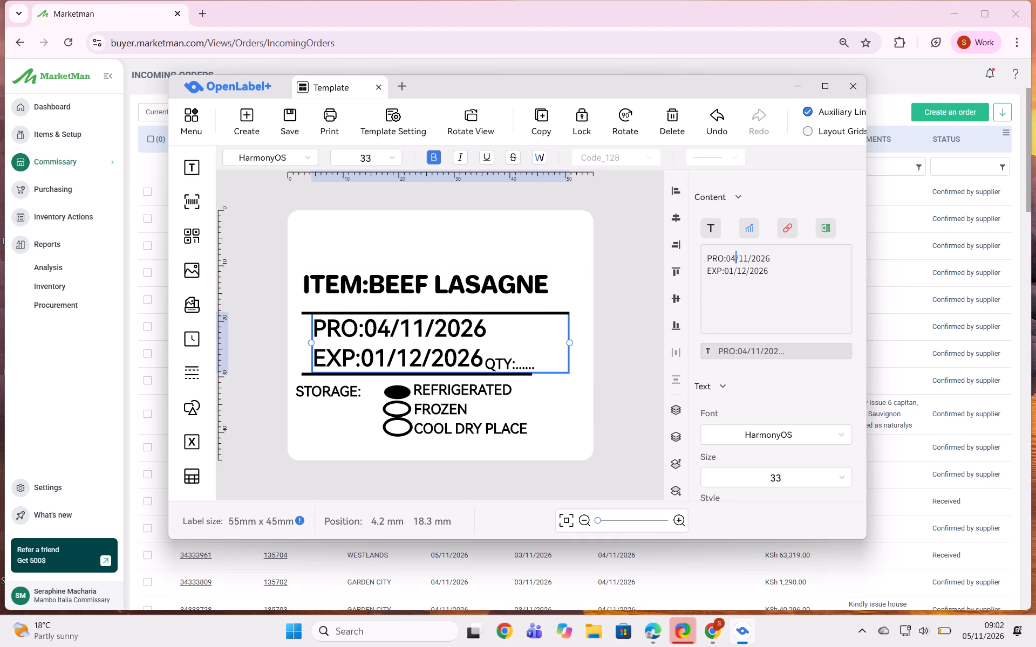
double_click(727, 267)
key("Delete")
key("7")
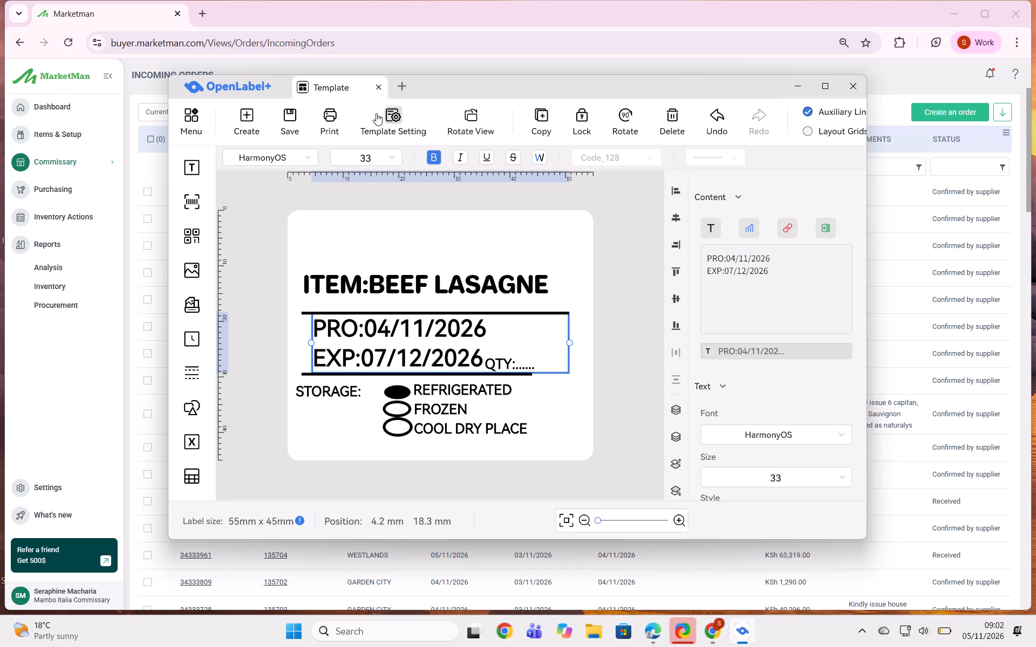
Print 4 copies of the BEEF LASAGNE label on the Honeywell PC42E-T printer.
left_click(331, 120)
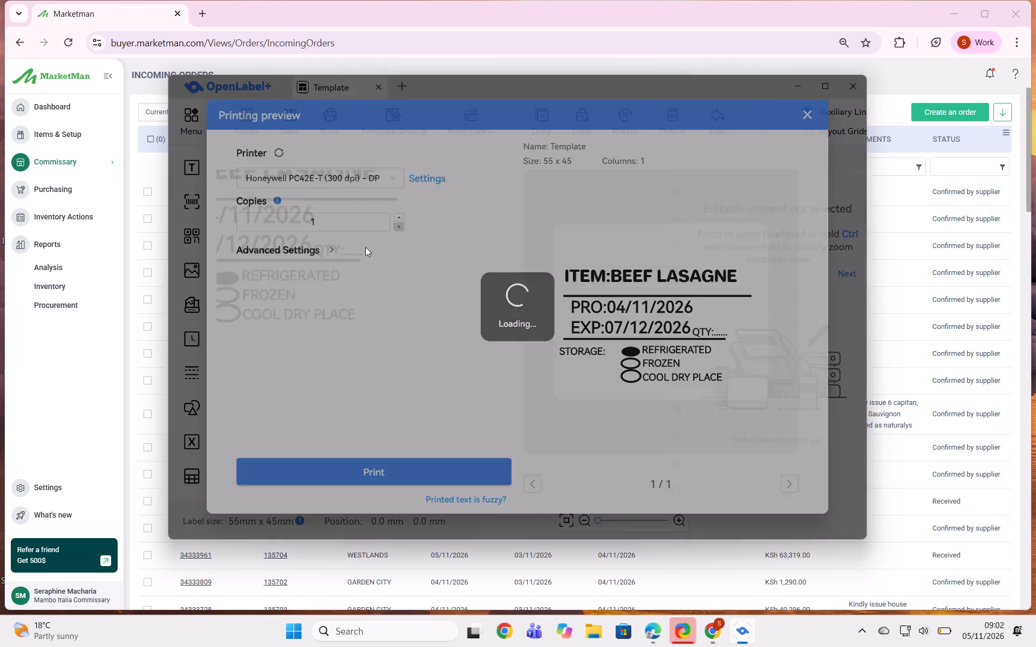
left_click_drag(332, 225, 154, 264)
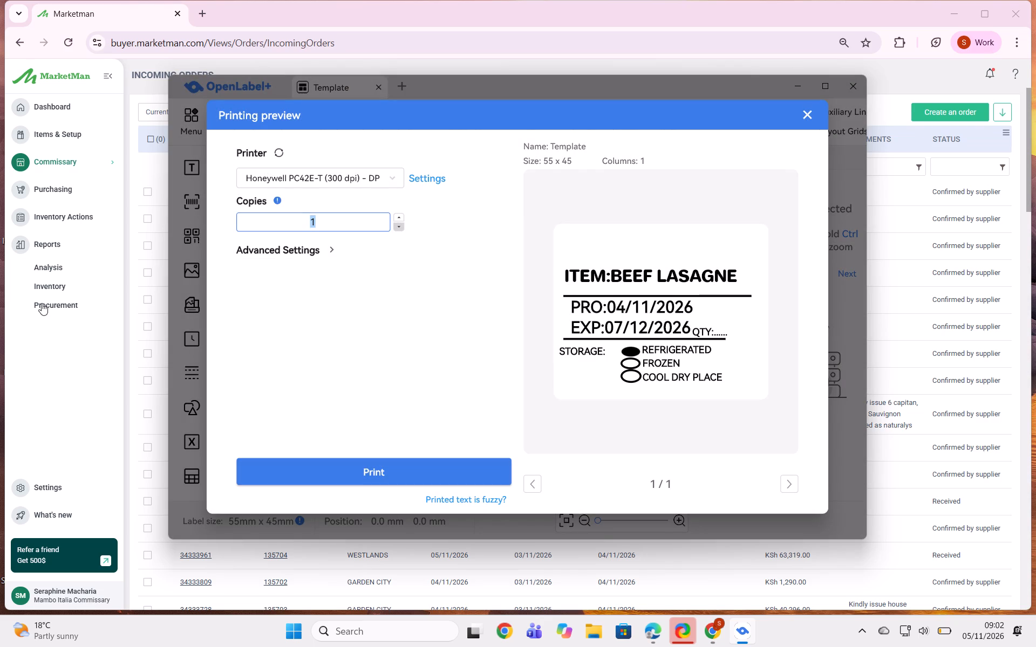
key("4")
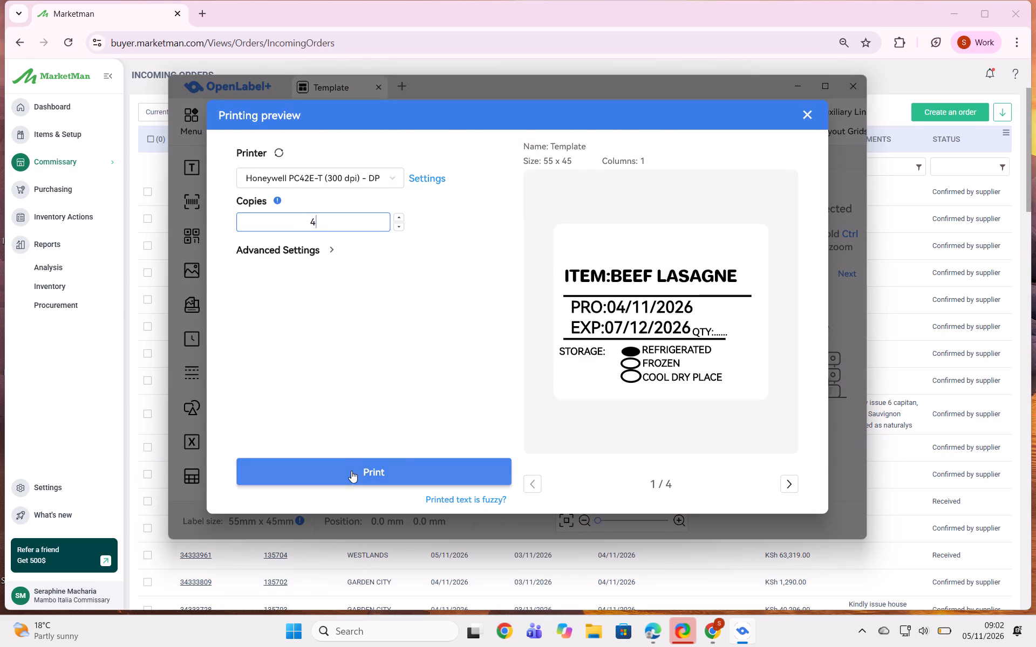
left_click(350, 471)
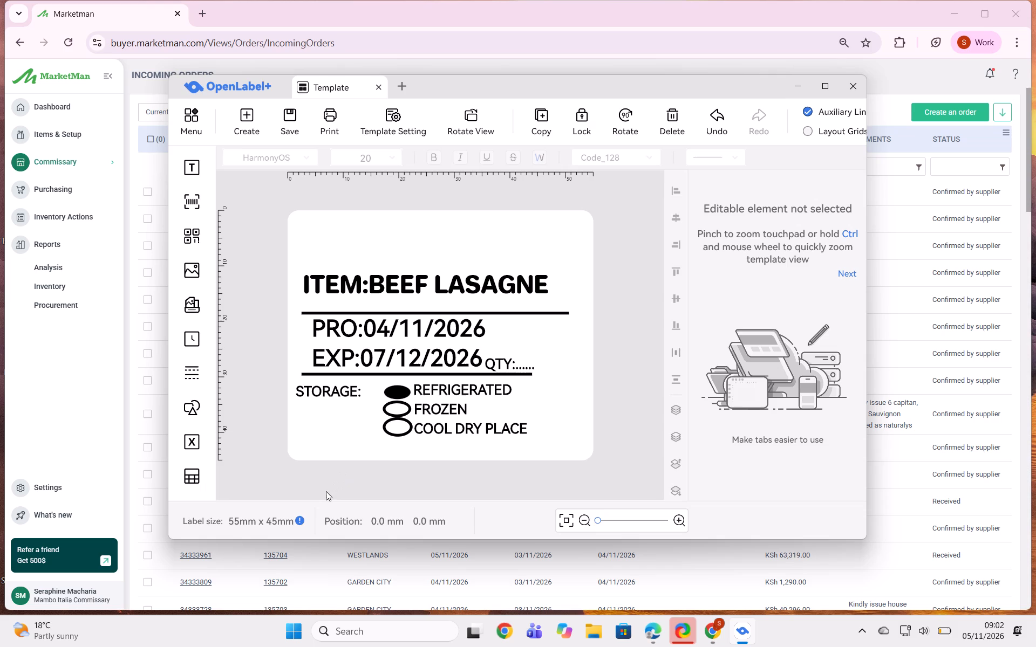
Select the product name after "ITEM:" in the label's item line for replacement.
left_click(402, 281)
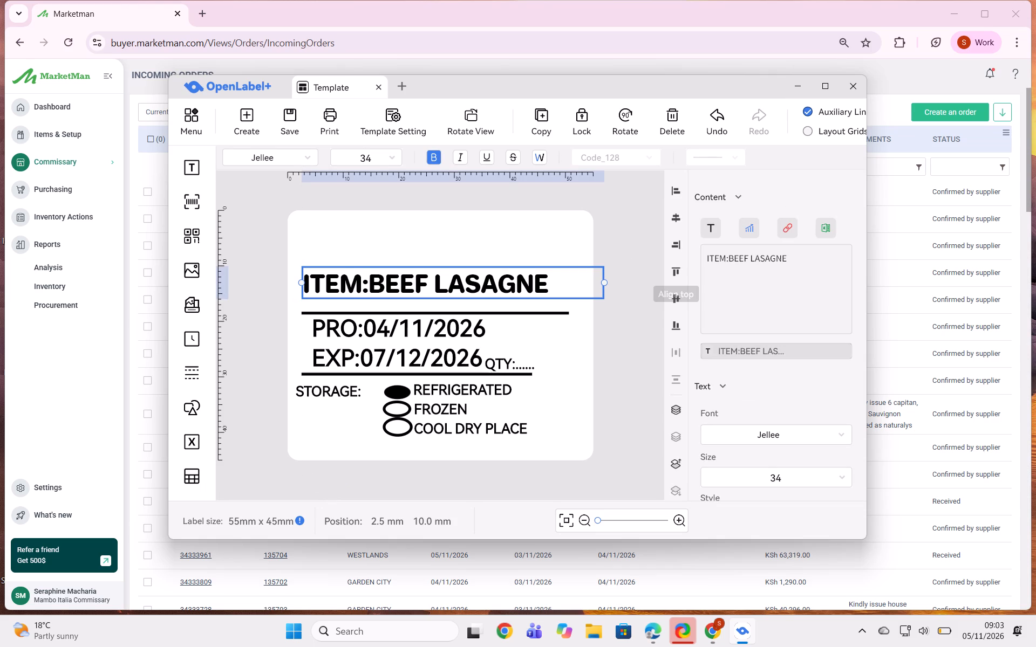
left_click_drag(728, 258, 918, 256)
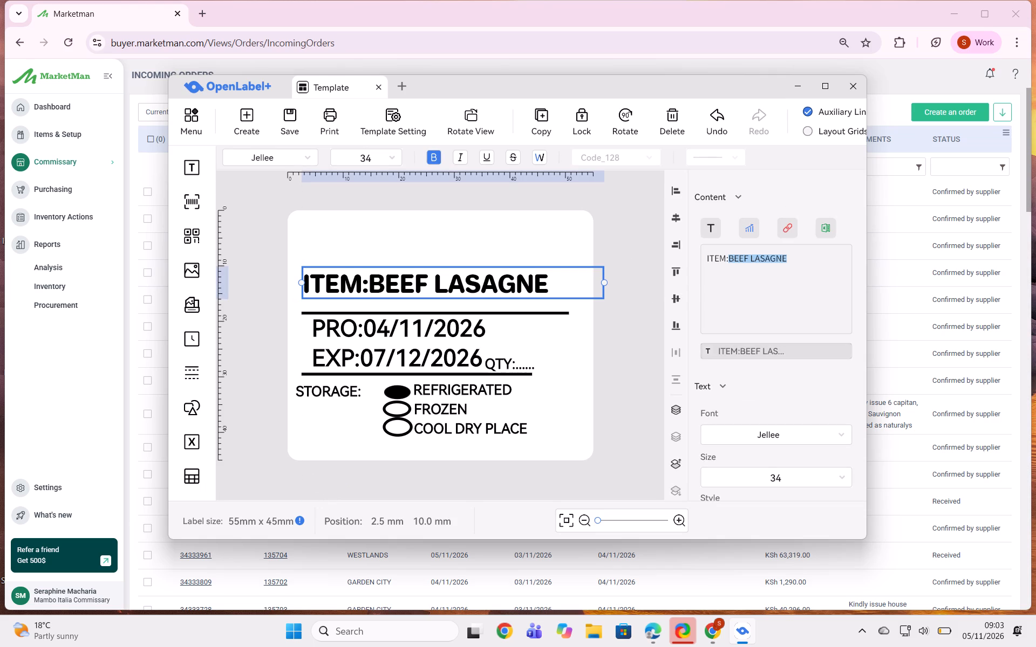
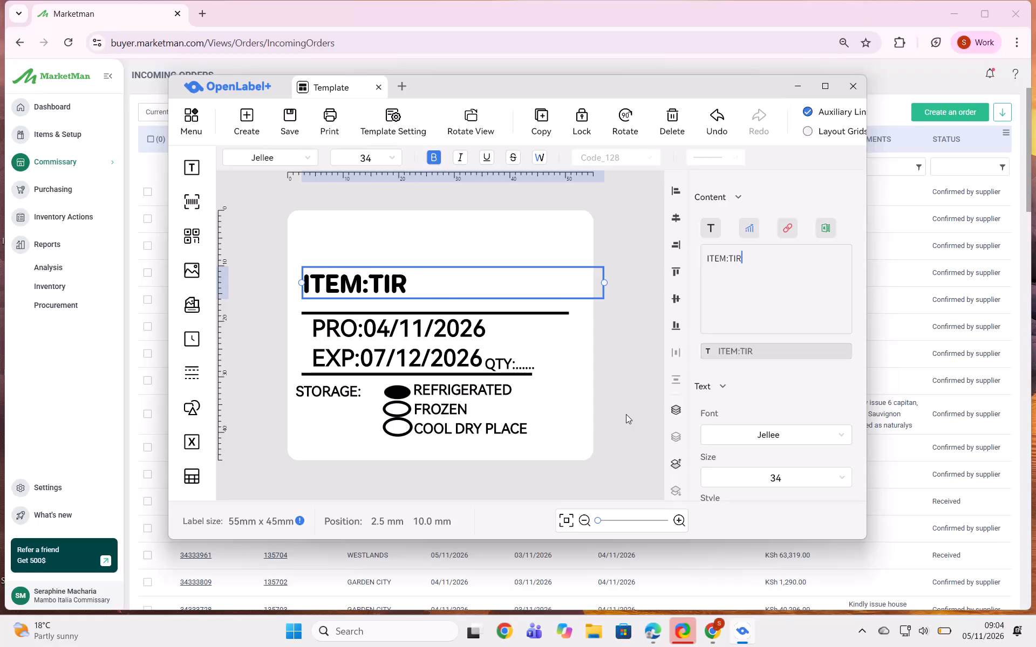
Complete the product name after "ITEM:" as "TIRAMISU T/A".
key("a")
type("MISU")
key("space")
type("T/A")
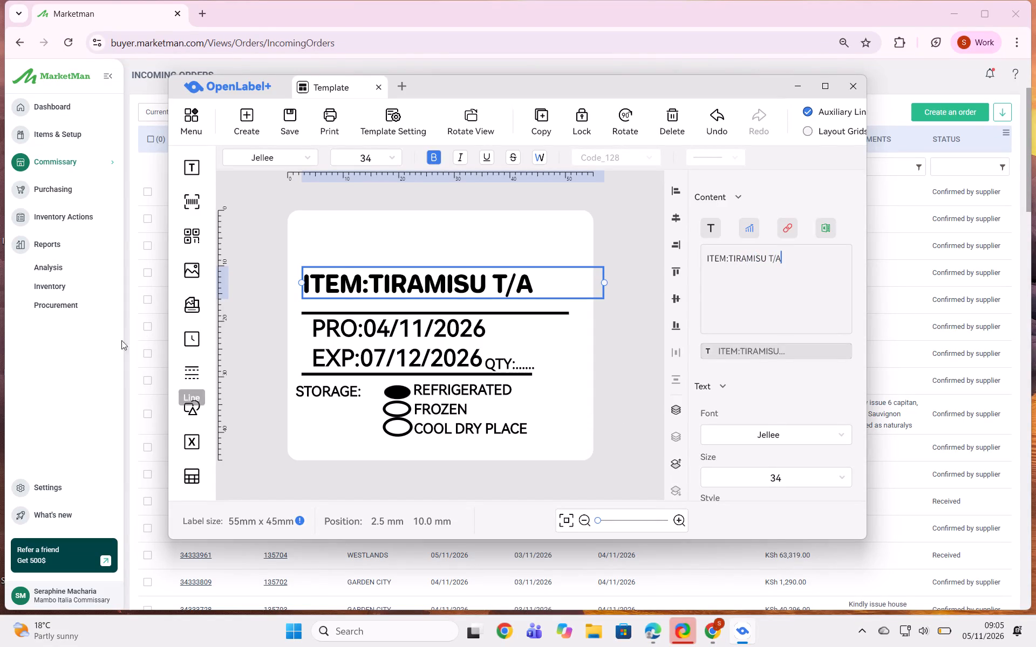
left_click_drag(366, 285, 384, 285)
left_click_drag(383, 277, 367, 277)
Set the TIRAMISU T/A label's date lines to "PRO:05/11/2026" and "EXP:07/11/2026".
left_click(379, 342)
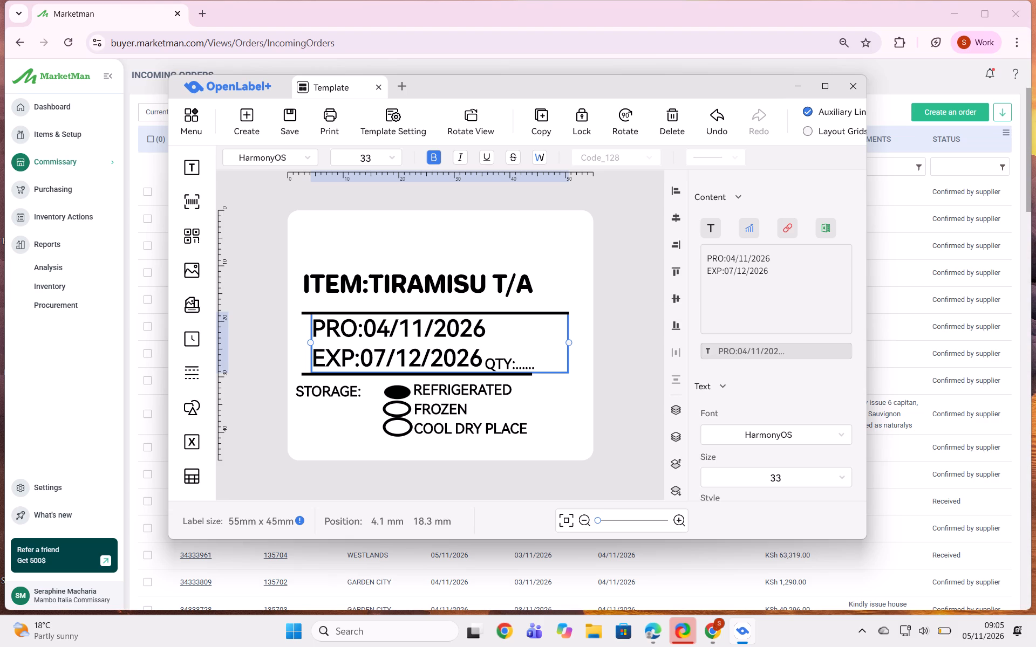
double_click(732, 255)
type("06")
key("BackSpace")
type("54")
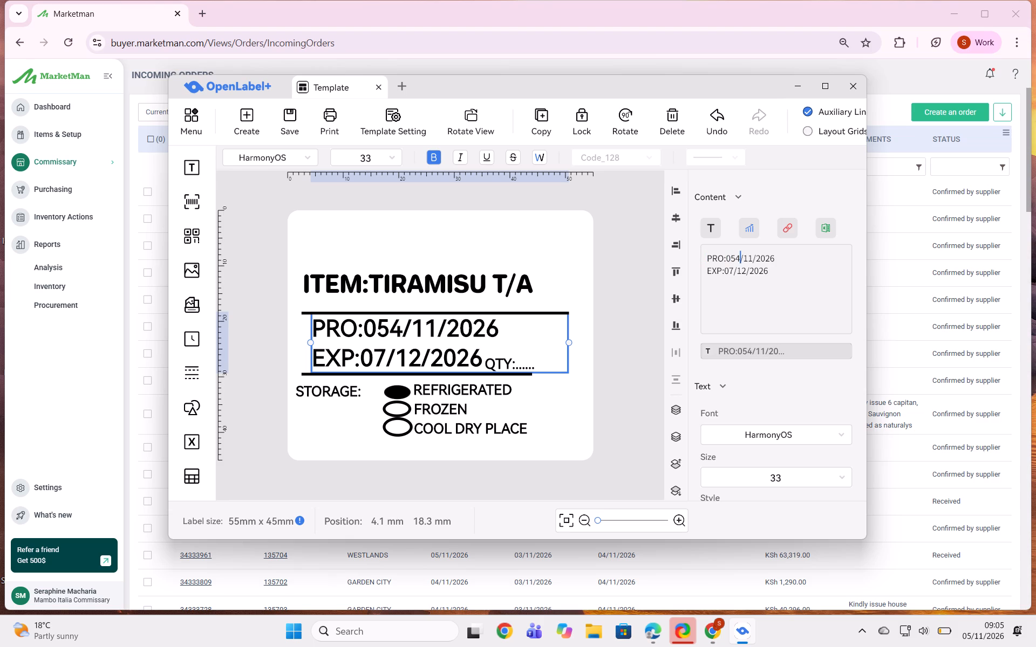
key("Delete")
key("BackSpace")
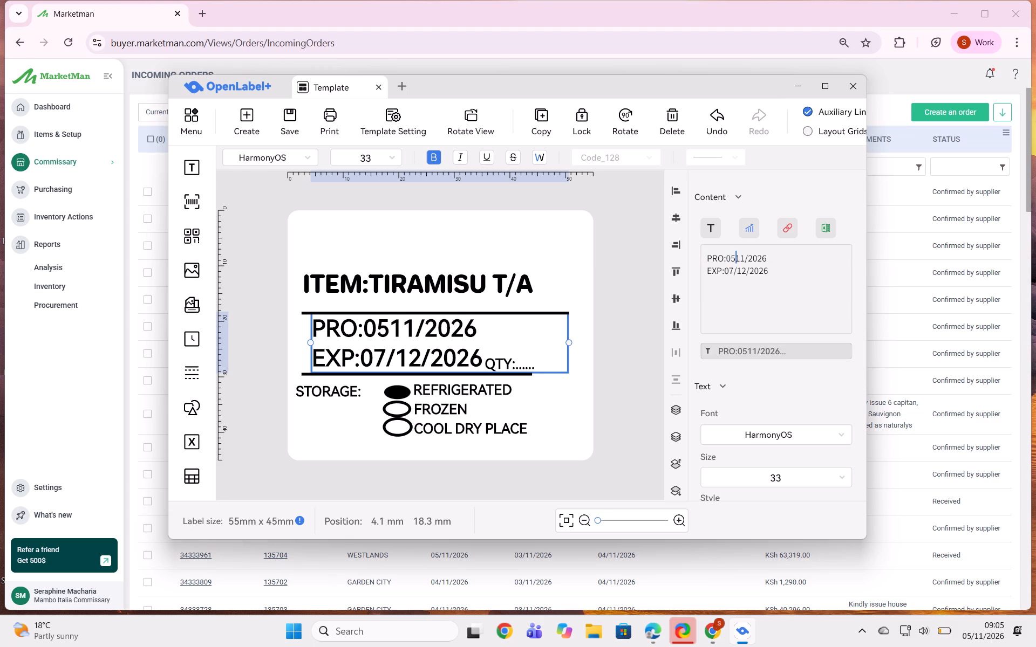
key("slash")
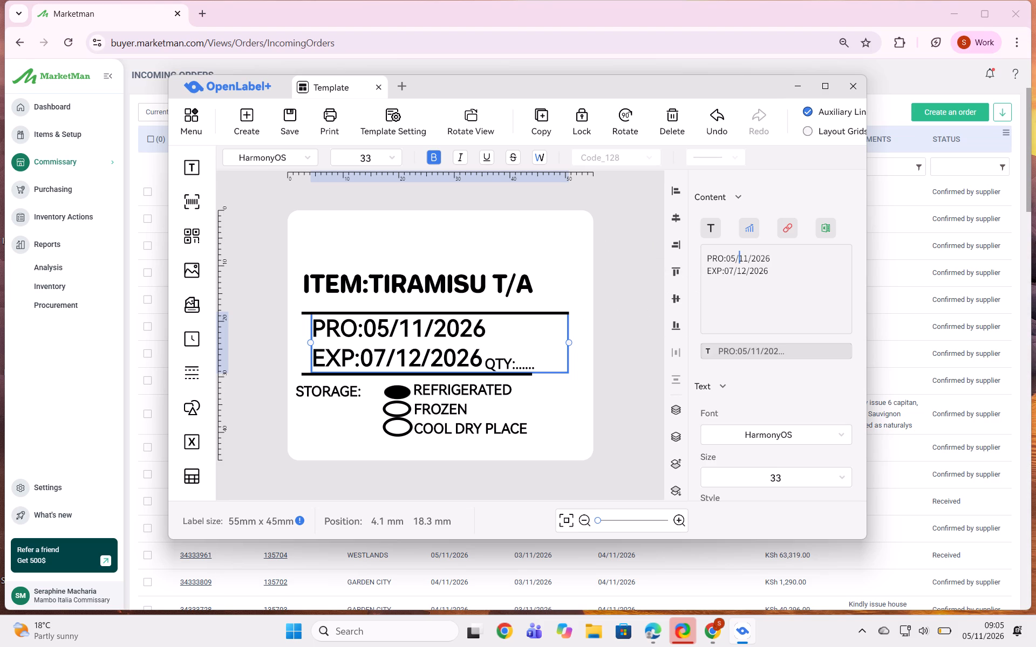
left_click(434, 361)
double_click(743, 273)
key("1")
key("1")
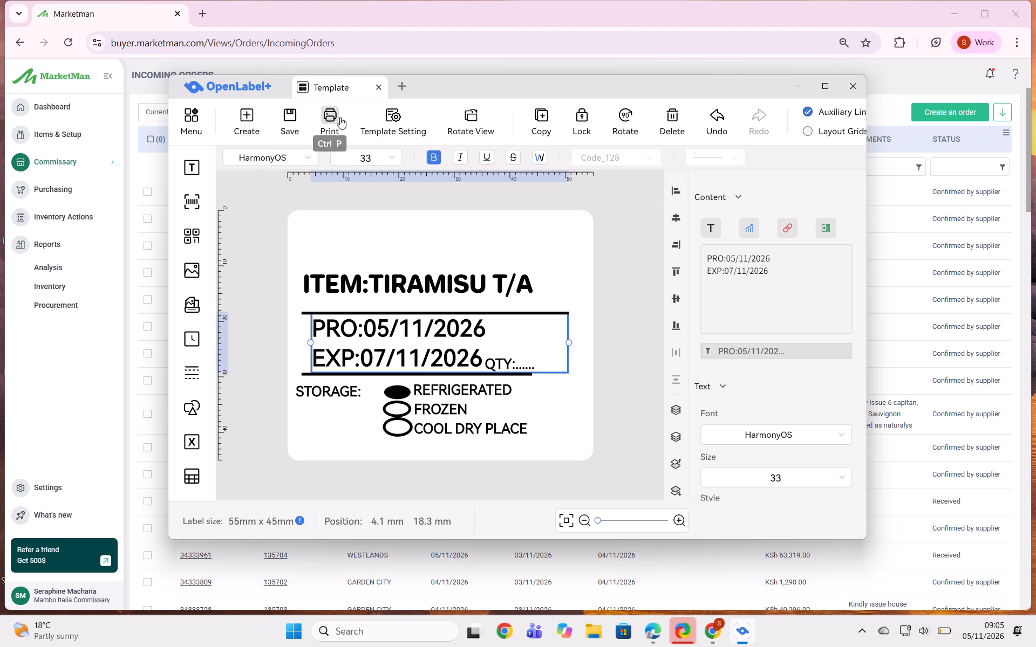
Print 4 copies of the TIRAMISU T/A label on the Honeywell PC42E-T printer.
left_click(339, 117)
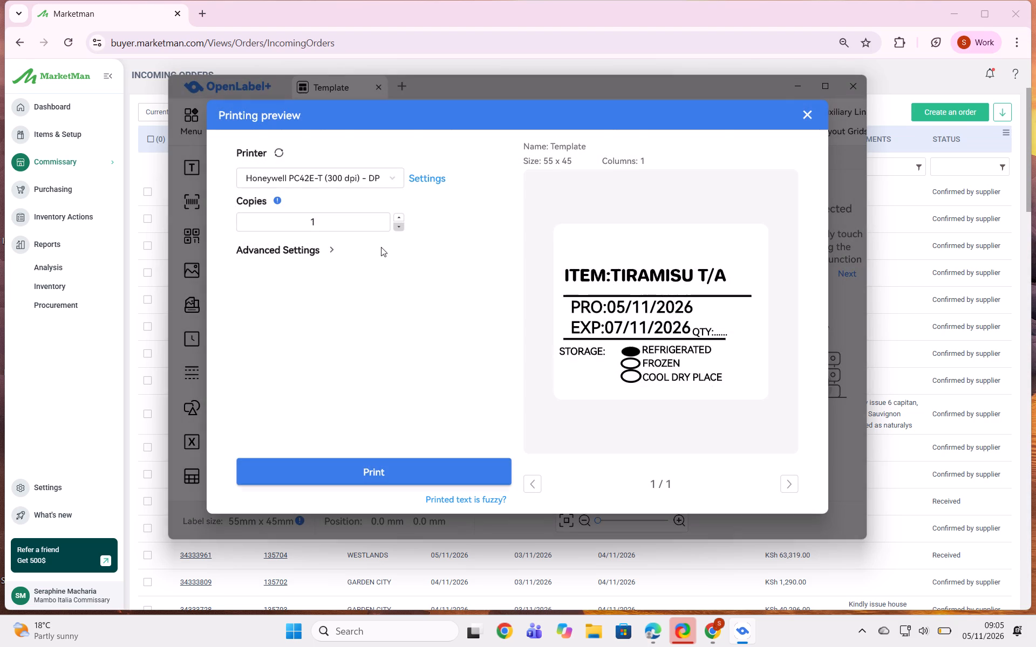
left_click_drag(330, 225, 226, 236)
key("4")
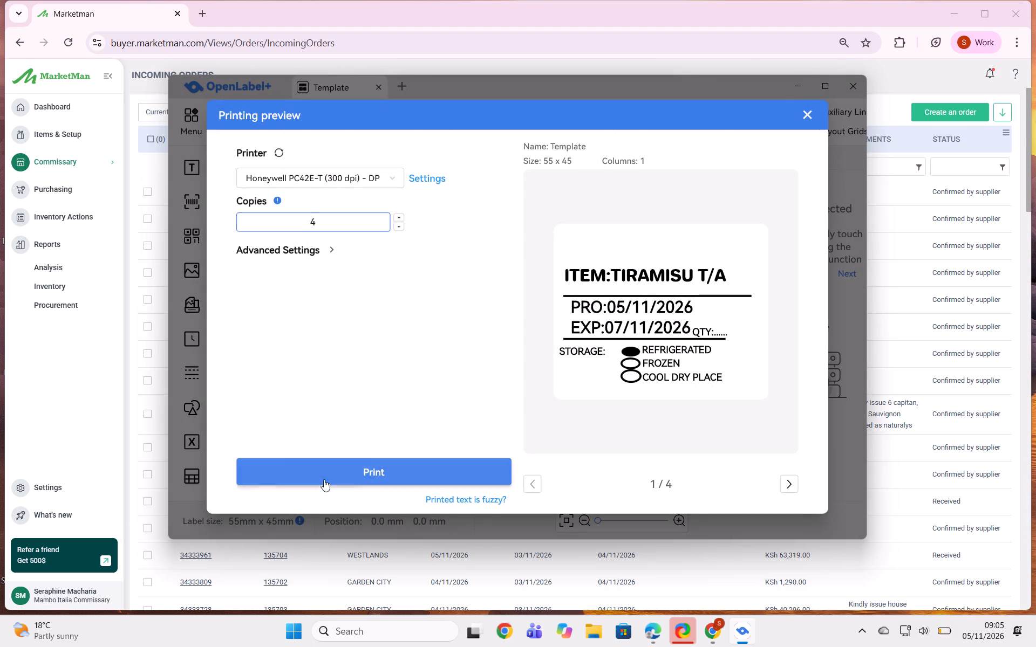
left_click(324, 479)
Replace the product name after "ITEM:" with "POPPYSEED DRESSING" and move the two-line item text up clear of the production date.
left_click(397, 271)
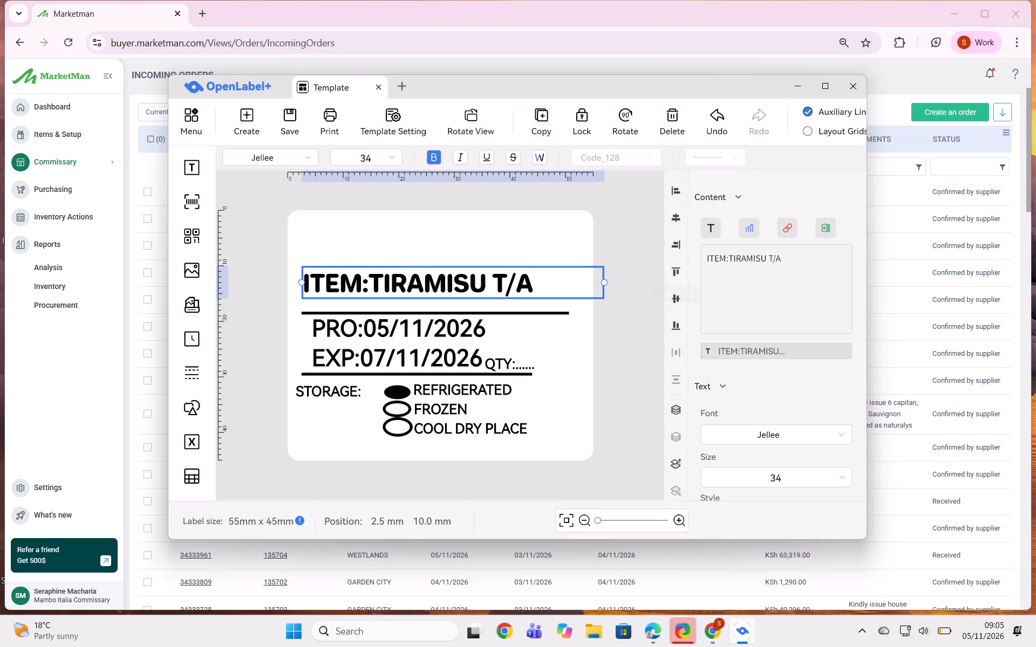
left_click_drag(730, 259, 1035, 273)
type("POPPYSEED DRESSING")
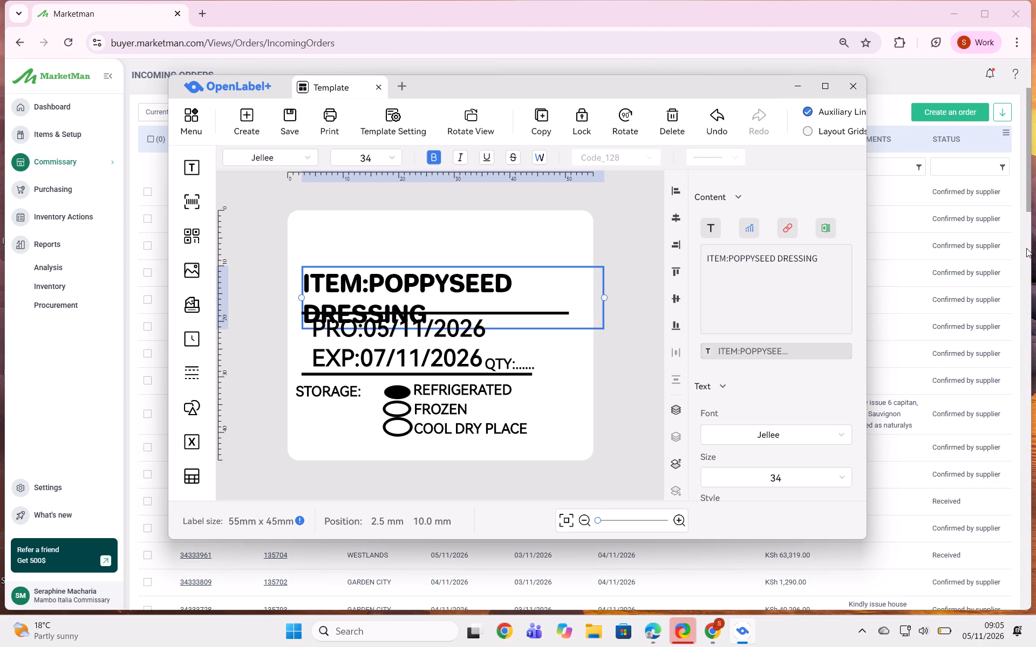
left_click_drag(427, 278, 433, 260)
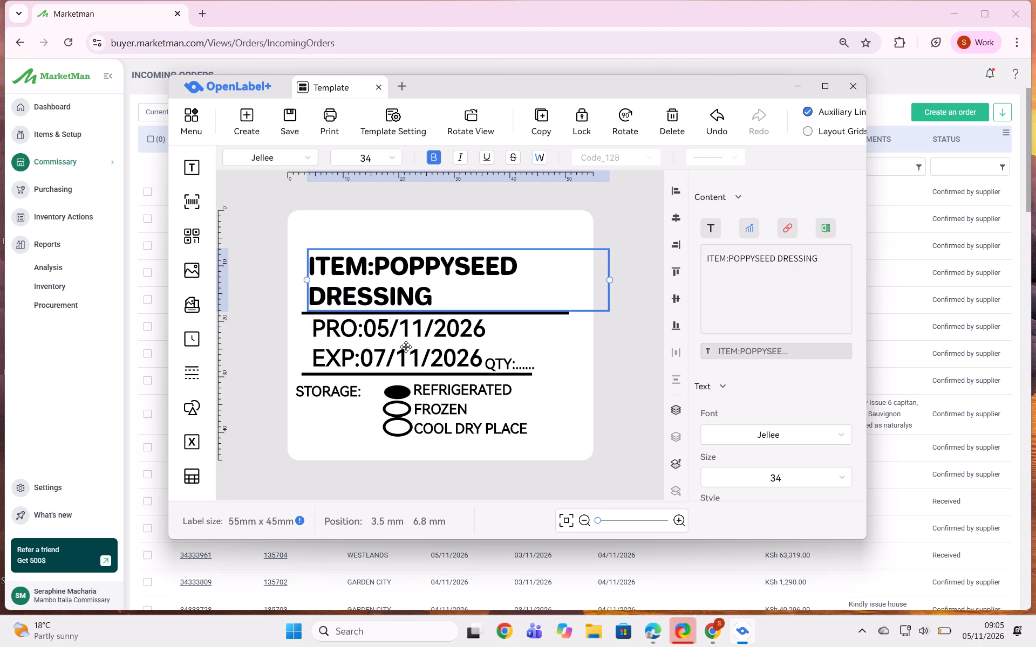
Set the POPPYSEED DRESSING label's expiry line to "EXP:11/11/2026".
left_click(405, 347)
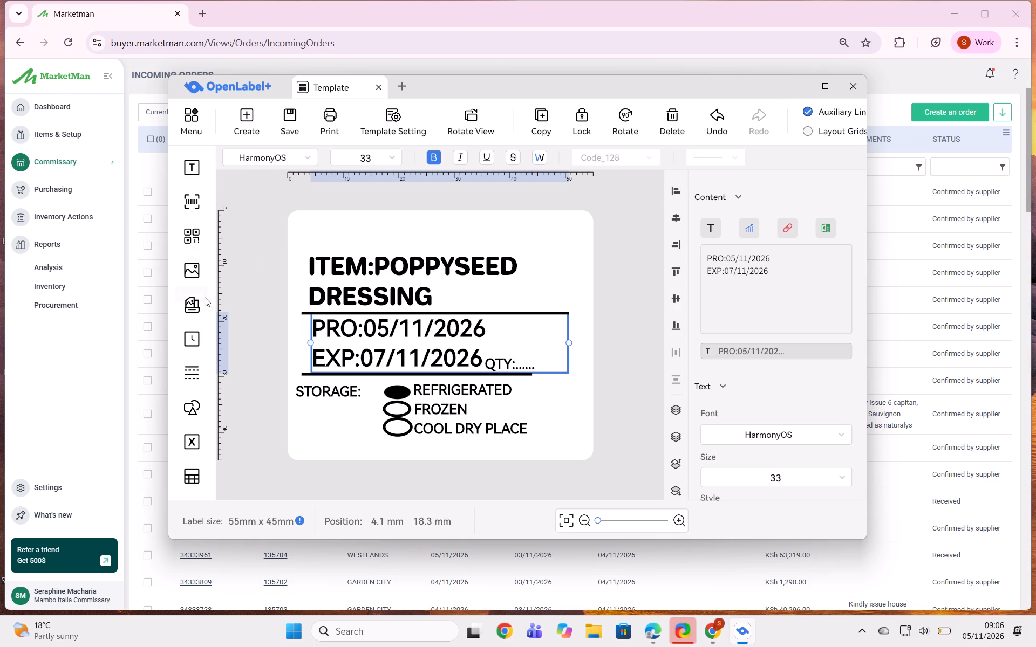
left_click(400, 286)
left_click(399, 343)
left_click(394, 349)
double_click(728, 271)
type("11")
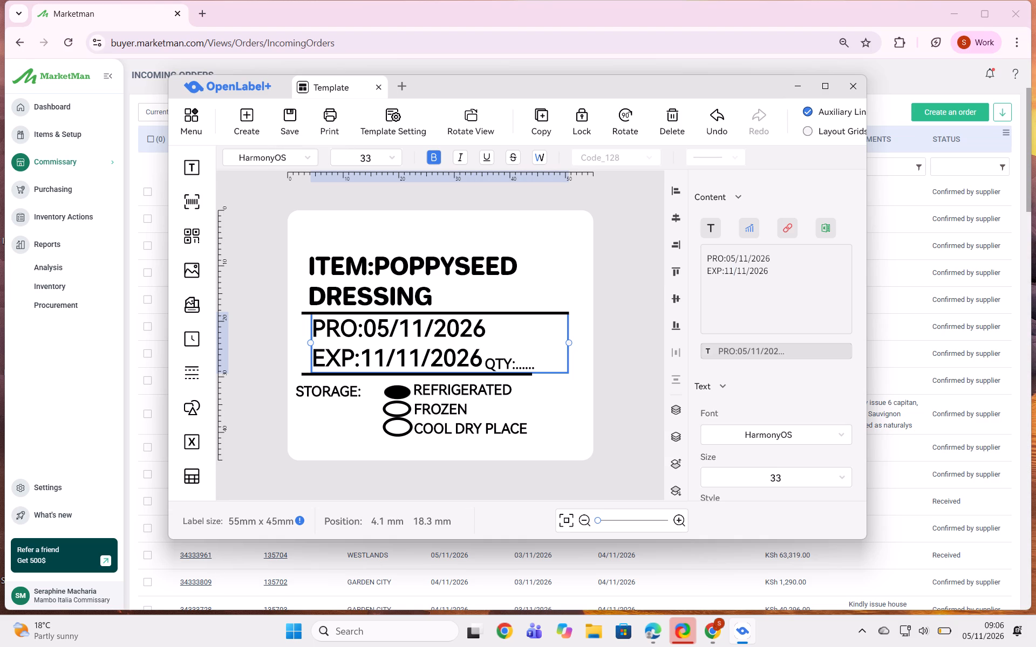
Print 4 copies of the POPPYSEED DRESSING label on the Honeywell PC42E-T printer.
left_click(324, 119)
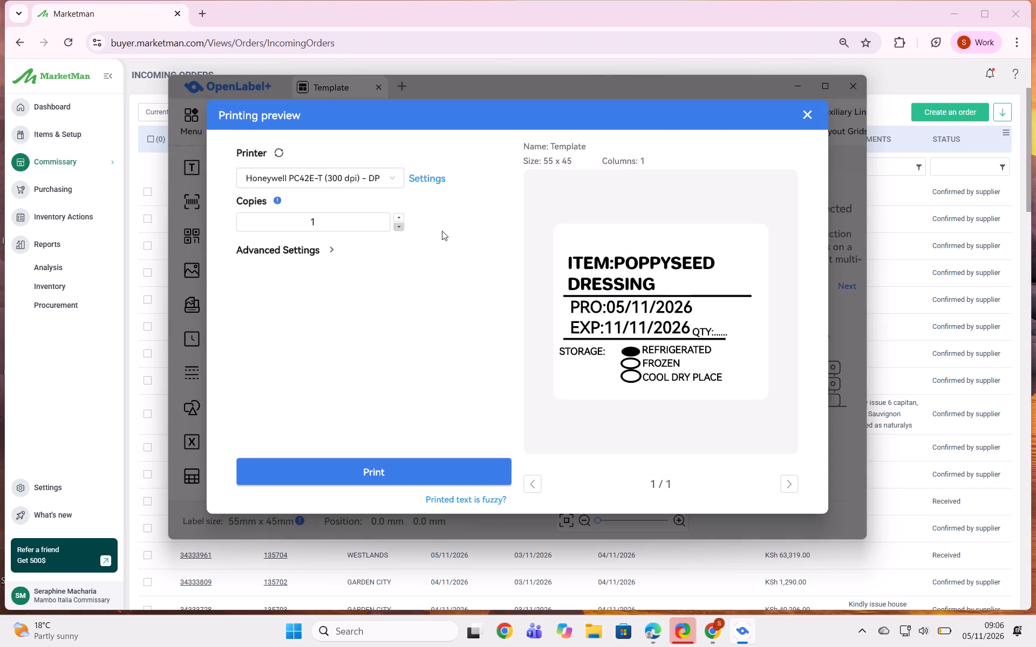
left_click_drag(331, 229, 215, 246)
key("4")
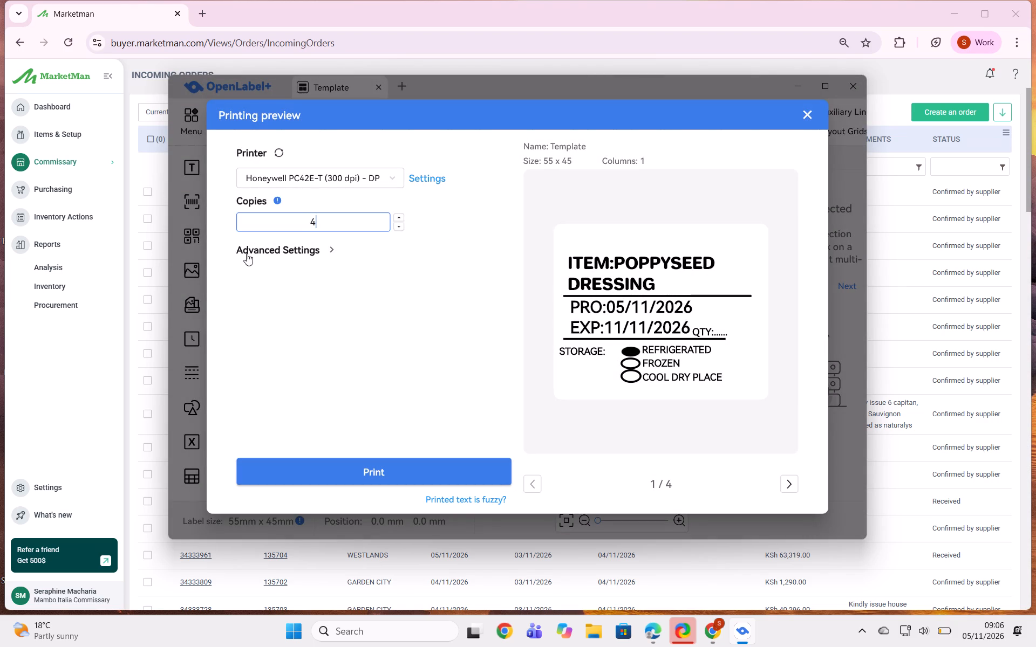
left_click(322, 473)
Replace the product name after "ITEM:" with "ALMOND CAKE" and shift the item text slightly down towards the upper divider line.
left_click(353, 254)
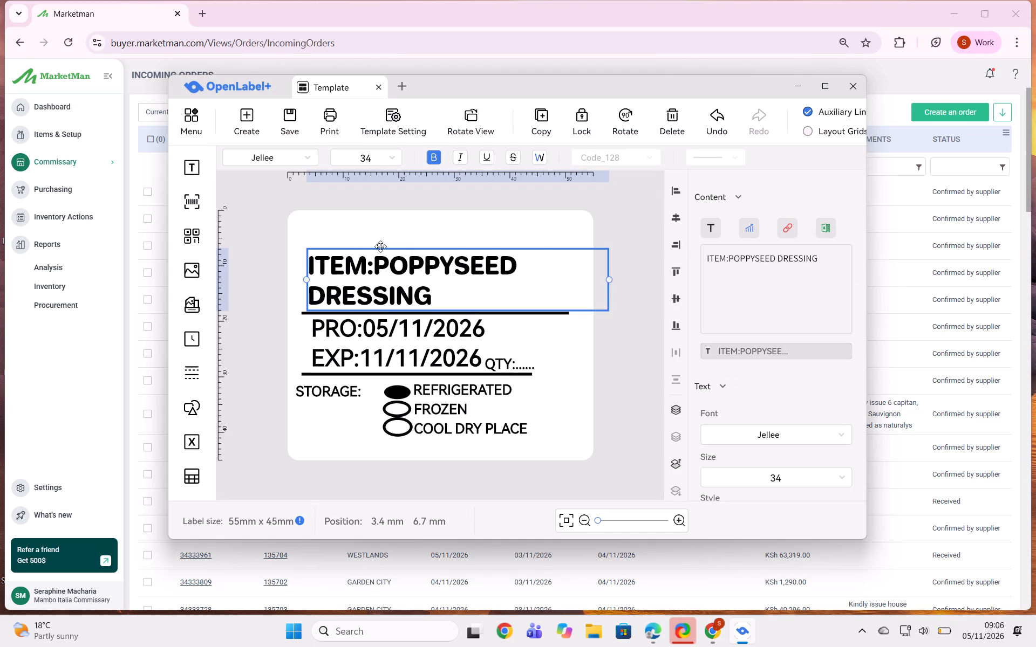
left_click_drag(730, 256, 1035, 285)
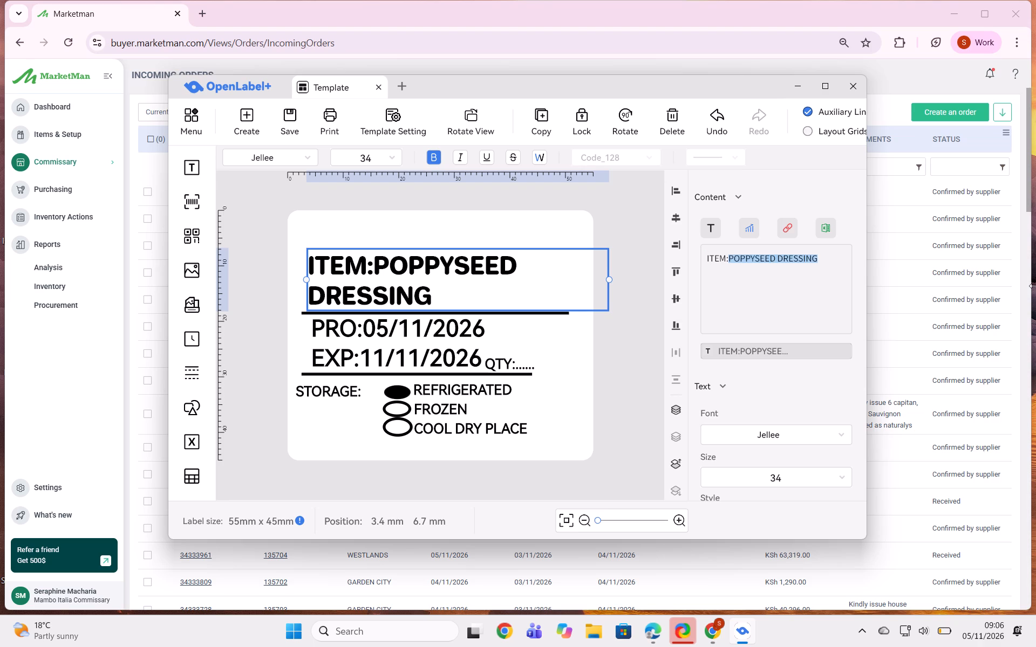
type("ALMOND CAKE")
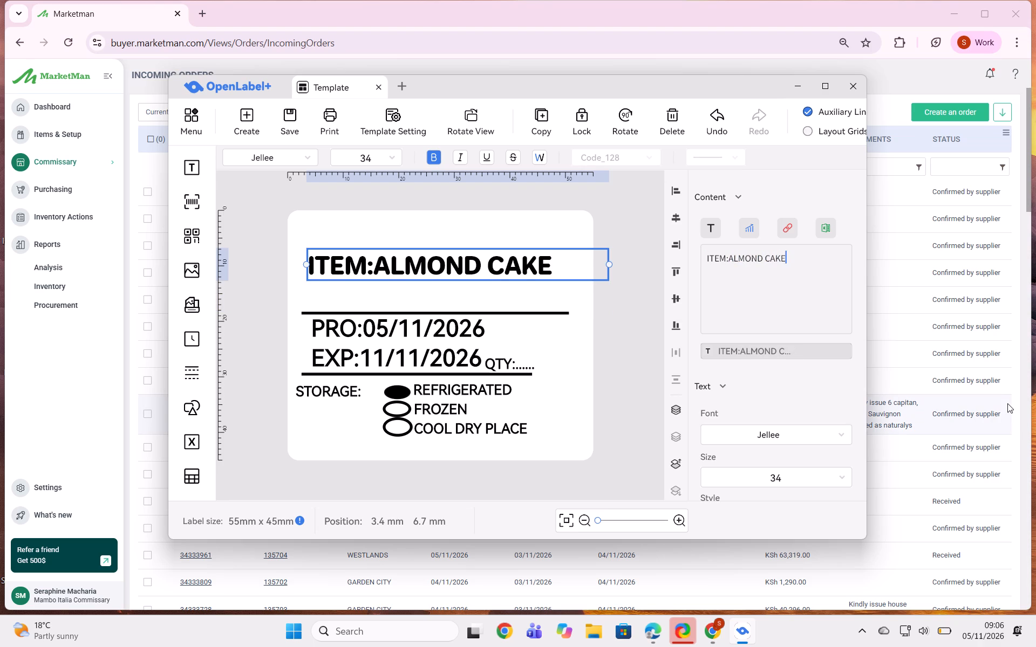
left_click(349, 264)
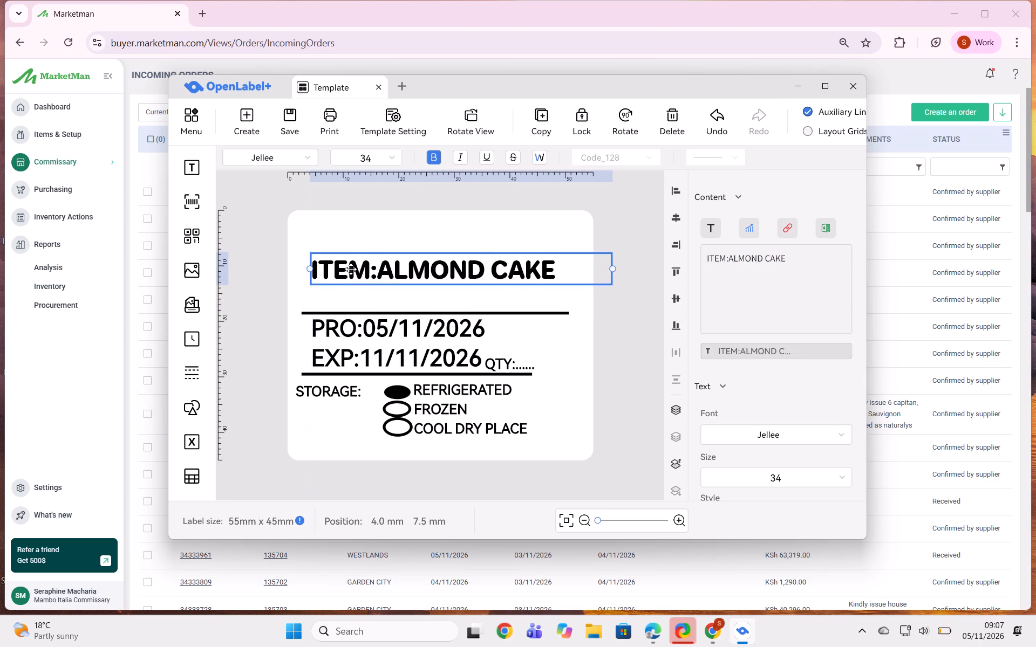
left_click(350, 273)
Set the ALMOND CAKE label's expiry line to "EXP:12/11/2026".
left_click(367, 361)
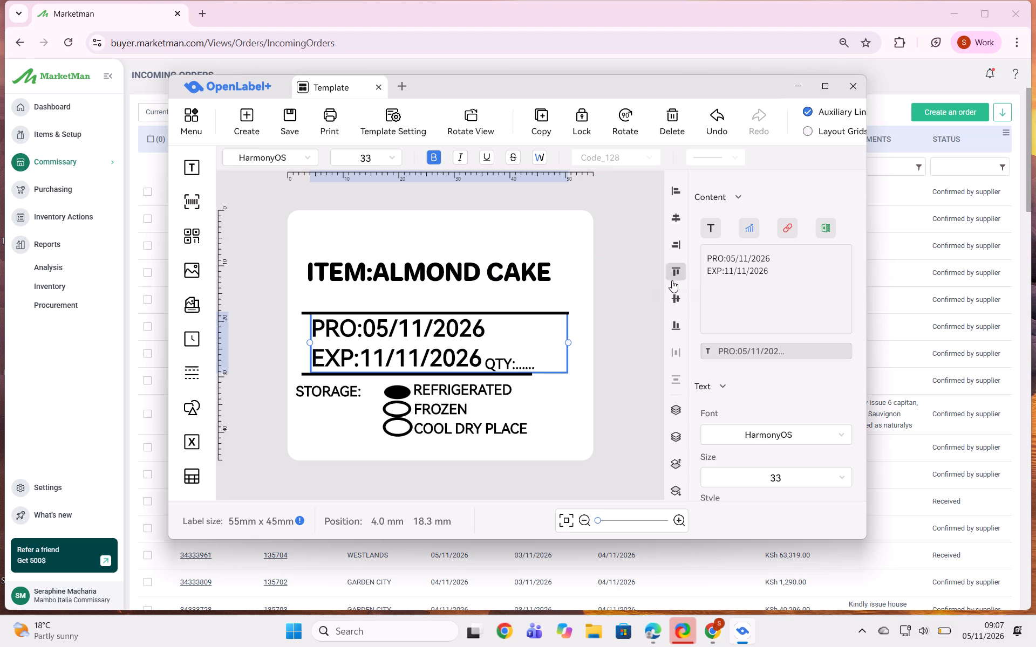
double_click(728, 270)
key("1")
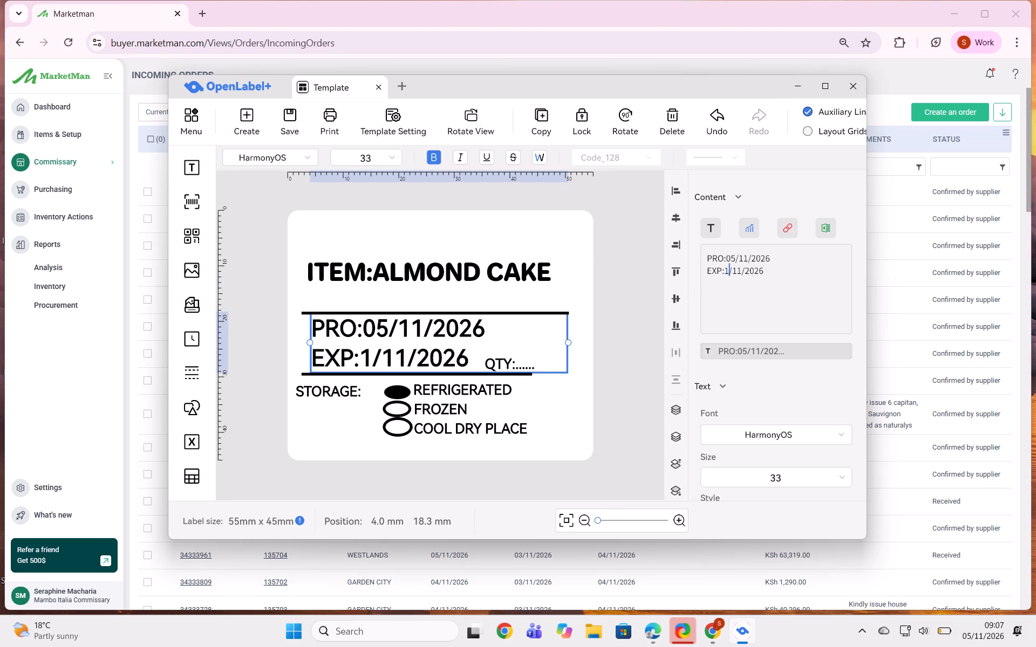
key("2")
Print 5 copies of the ALMOND CAKE label on the Honeywell PC42E-T printer.
left_click(330, 108)
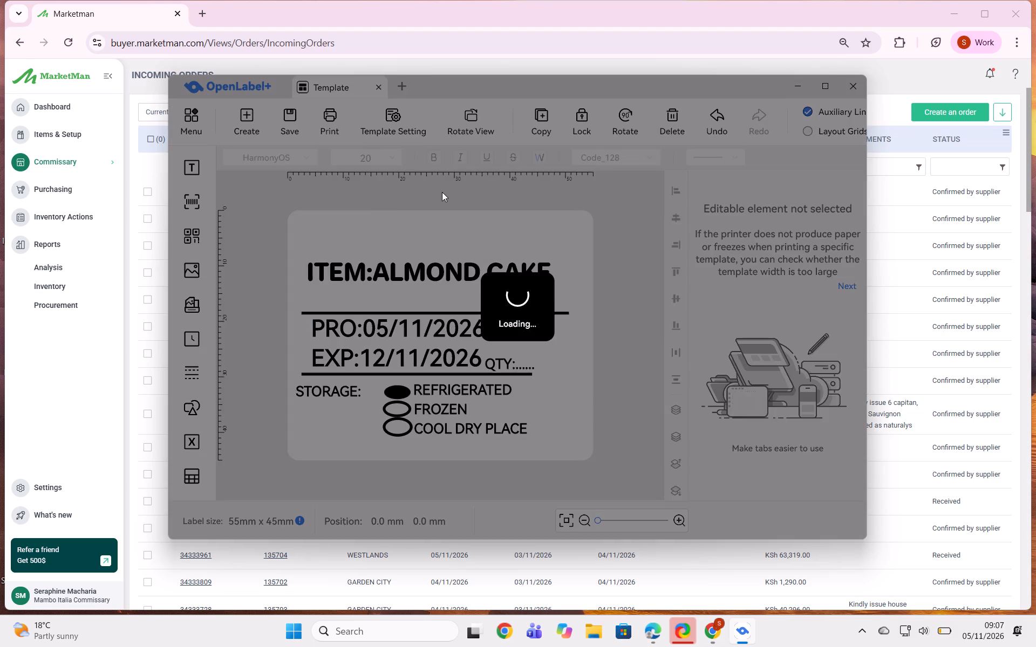
left_click_drag(330, 229, 256, 220)
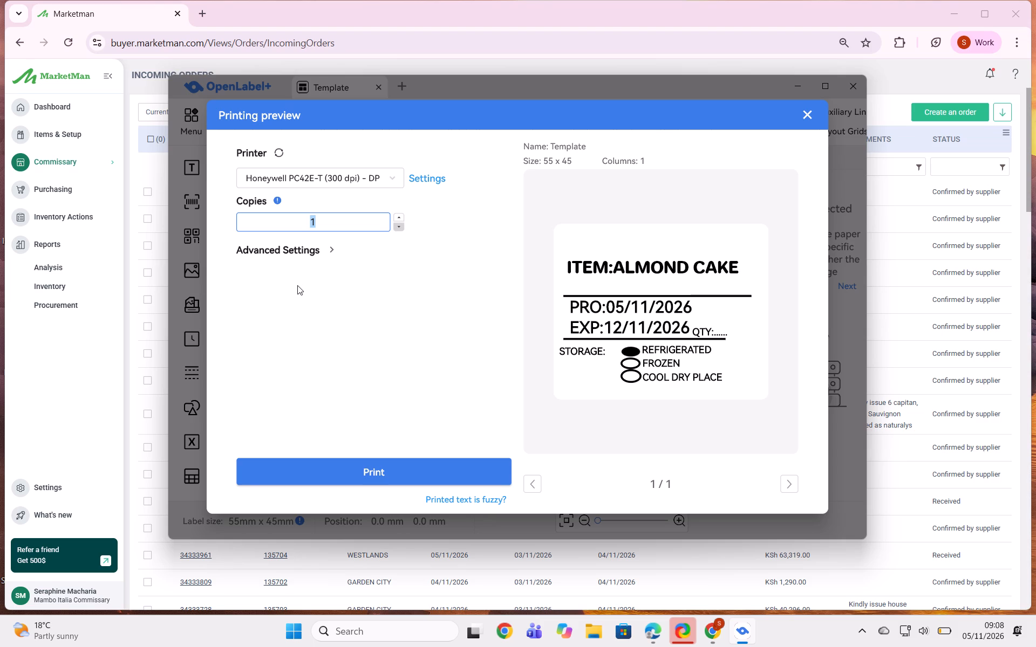
key("5")
left_click(311, 477)
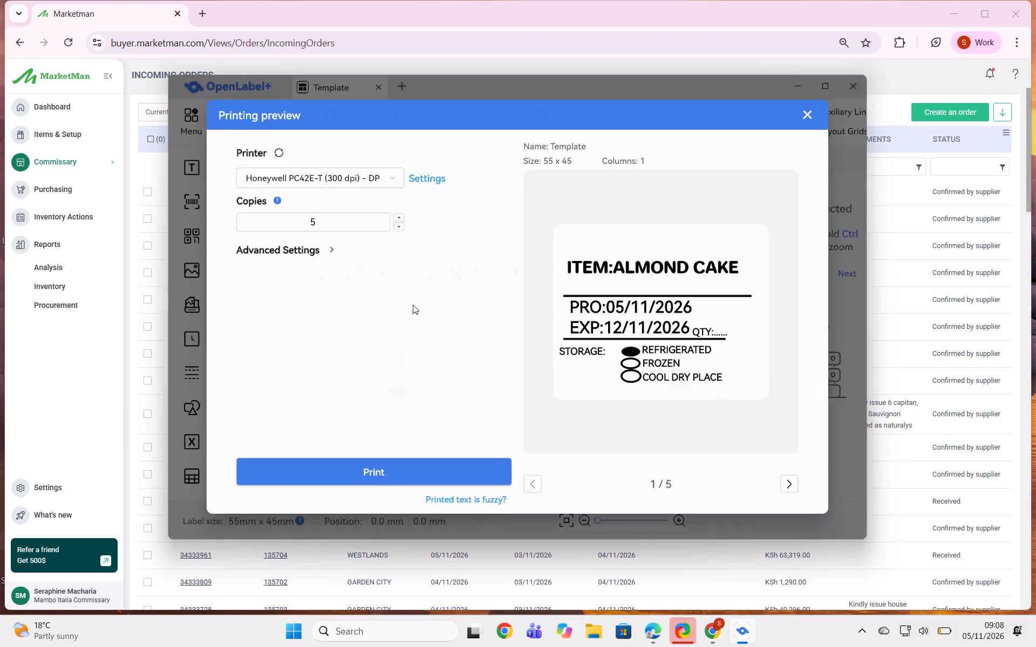
Replace the product name after "ITEM:" with "SPICY APPLE" and move the item text down to about 11 mm, just above the upper divider line.
left_click(442, 287)
left_click(472, 276)
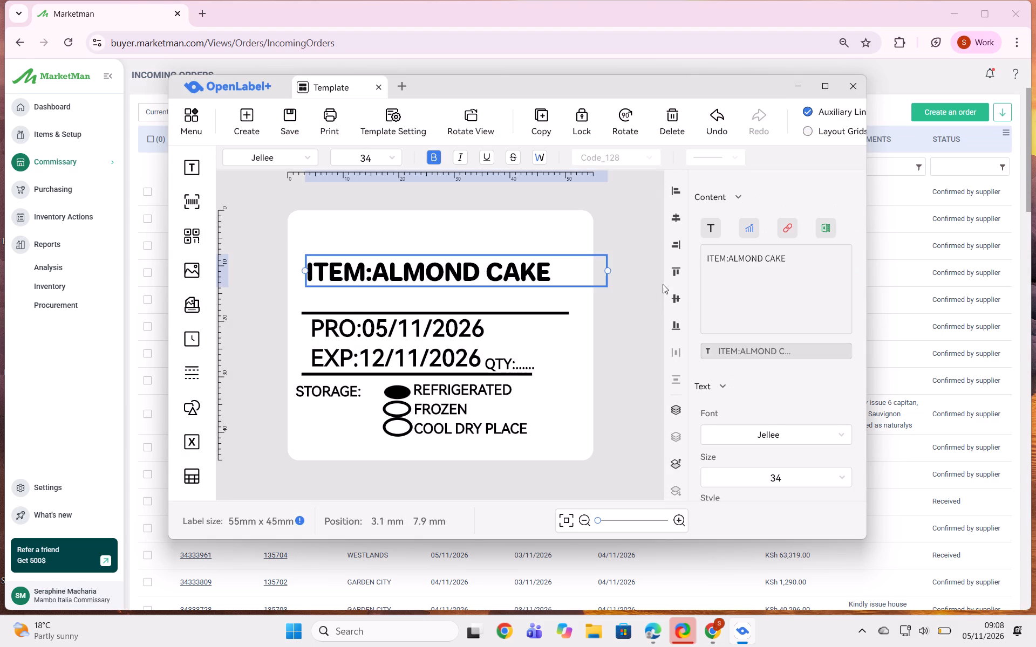
left_click_drag(729, 256, 730, 256)
left_click_drag(730, 256, 871, 278)
type("SPICY")
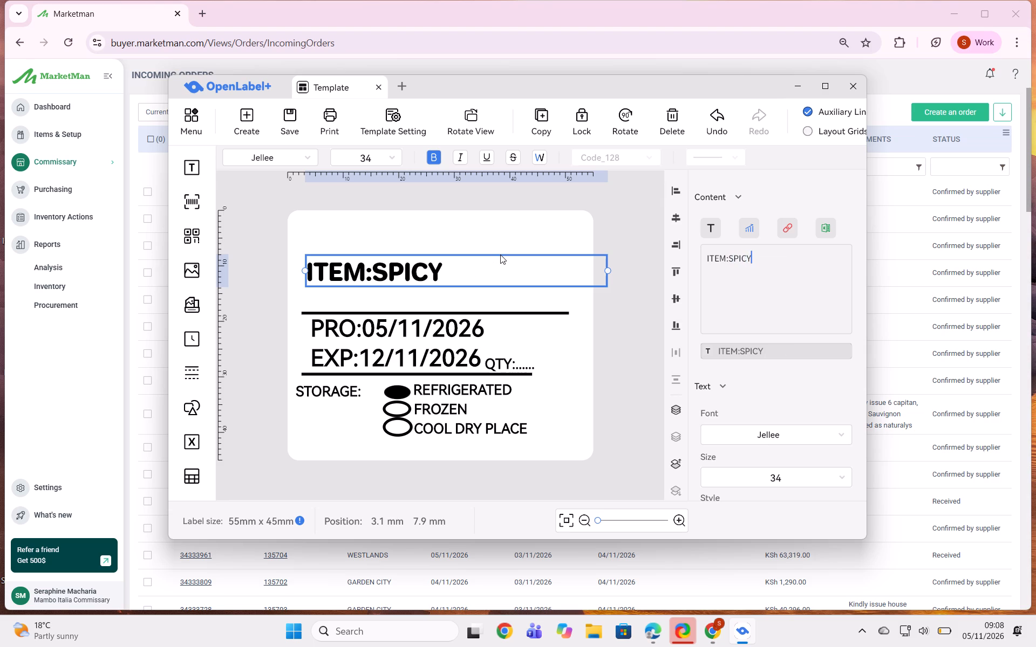
key("space")
type("APPLE")
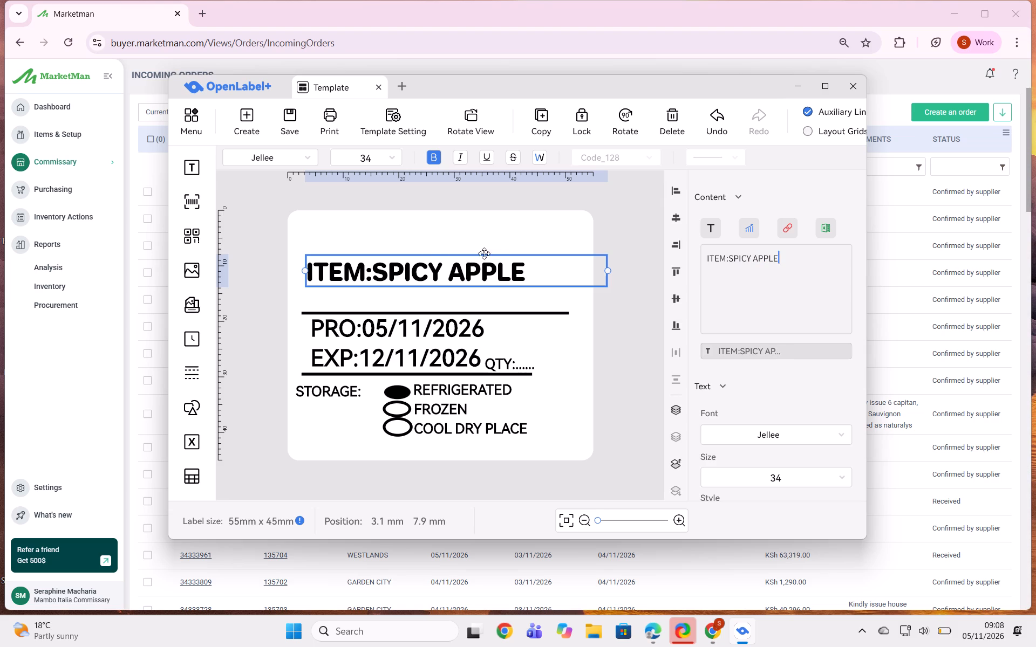
left_click_drag(418, 264, 418, 281)
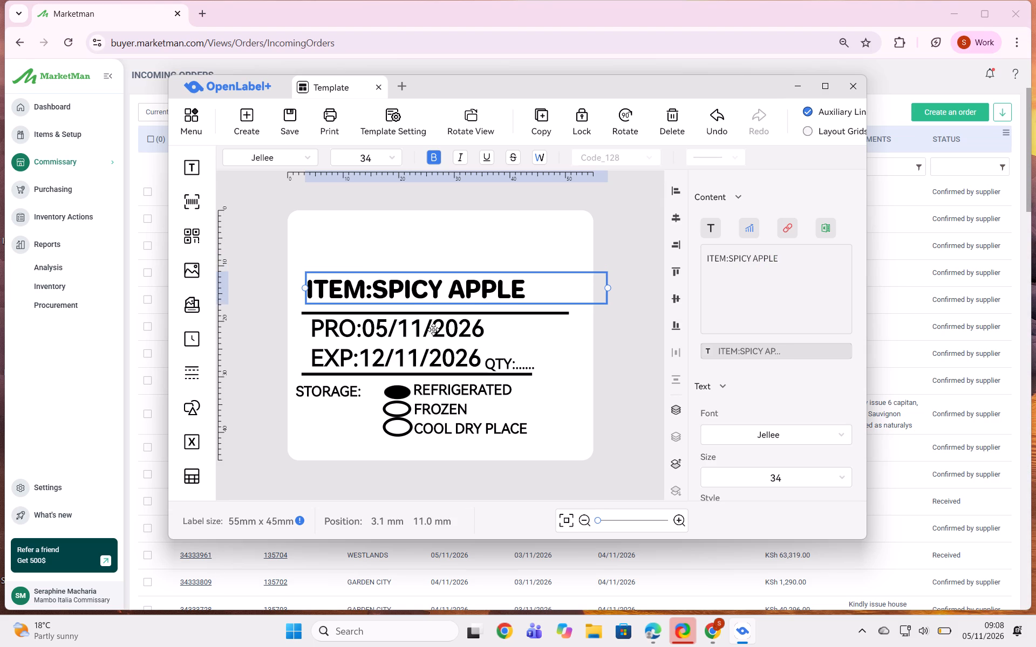
Set the SPICY APPLE label's expiry line to "EXP:09/11/2026".
left_click(428, 345)
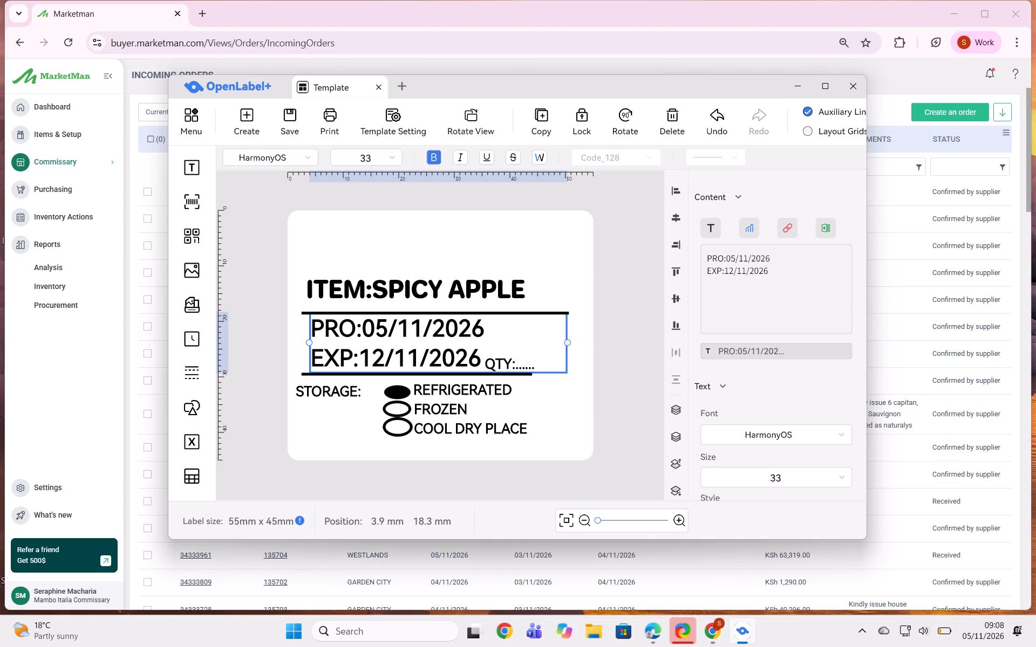
double_click(730, 269)
type("09")
Print 2 copies of the SPICY APPLE label on the Honeywell PC42E-T printer.
left_click(335, 134)
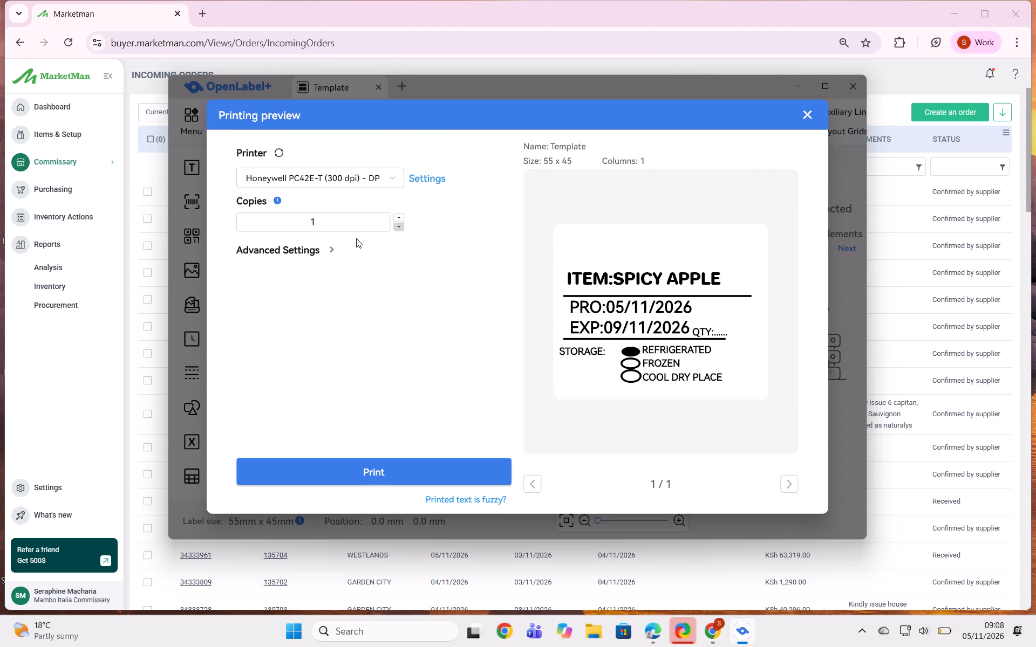
left_click_drag(331, 219, 230, 226)
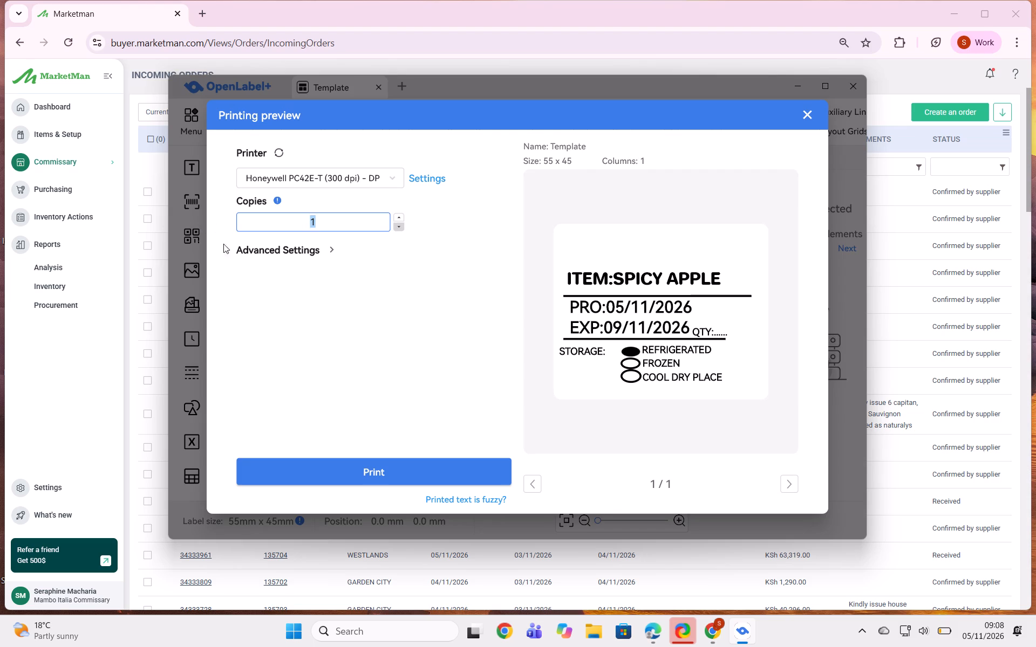
key("2")
left_click(279, 469)
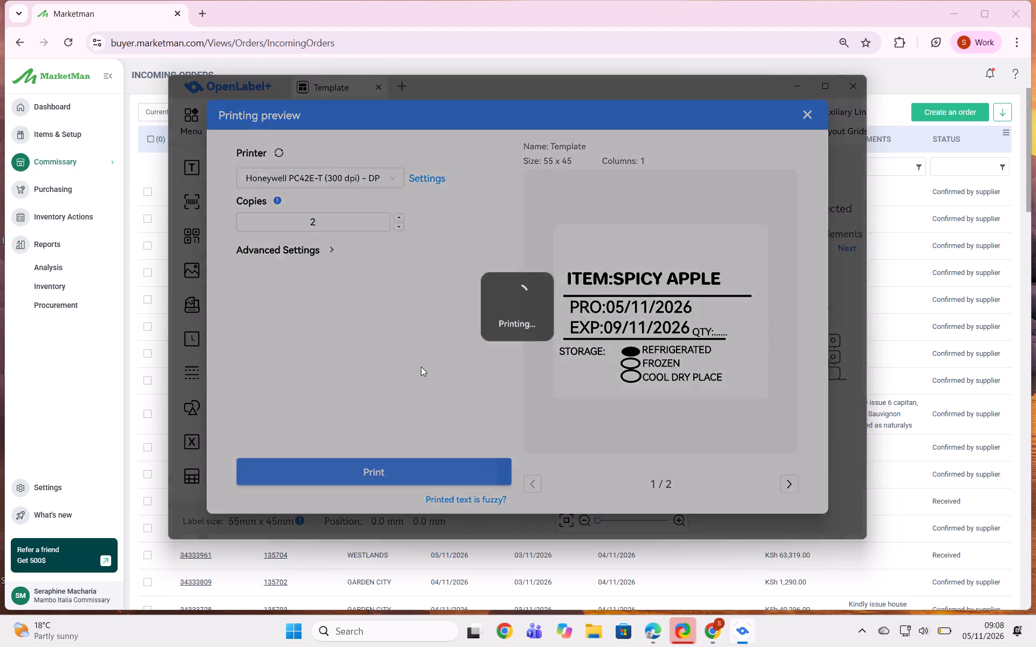
Replace the product name with "POPPYSEED DRESSING" and move the two-line item text up to about 6.8 mm, clear of the production date.
left_click(462, 288)
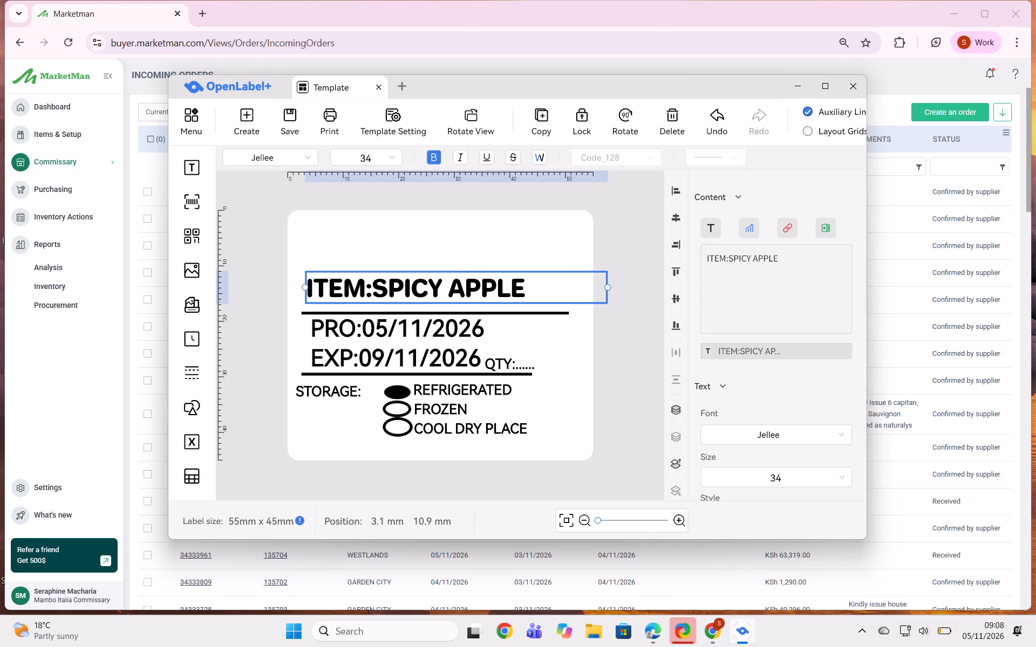
left_click_drag(730, 260, 922, 285)
type("POPPY")
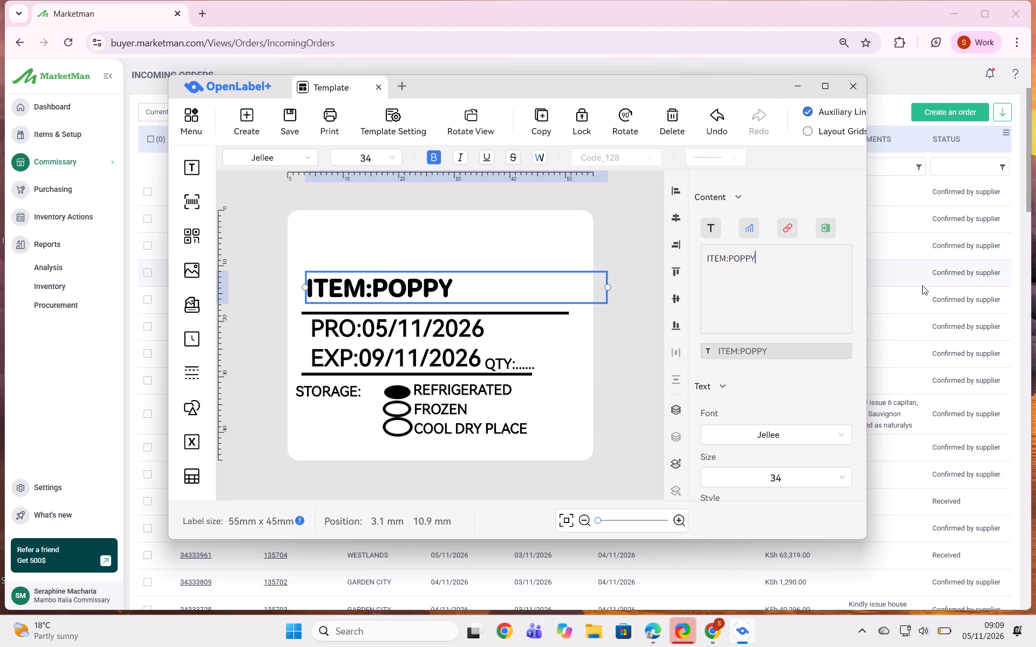
type("SEED DRESSING")
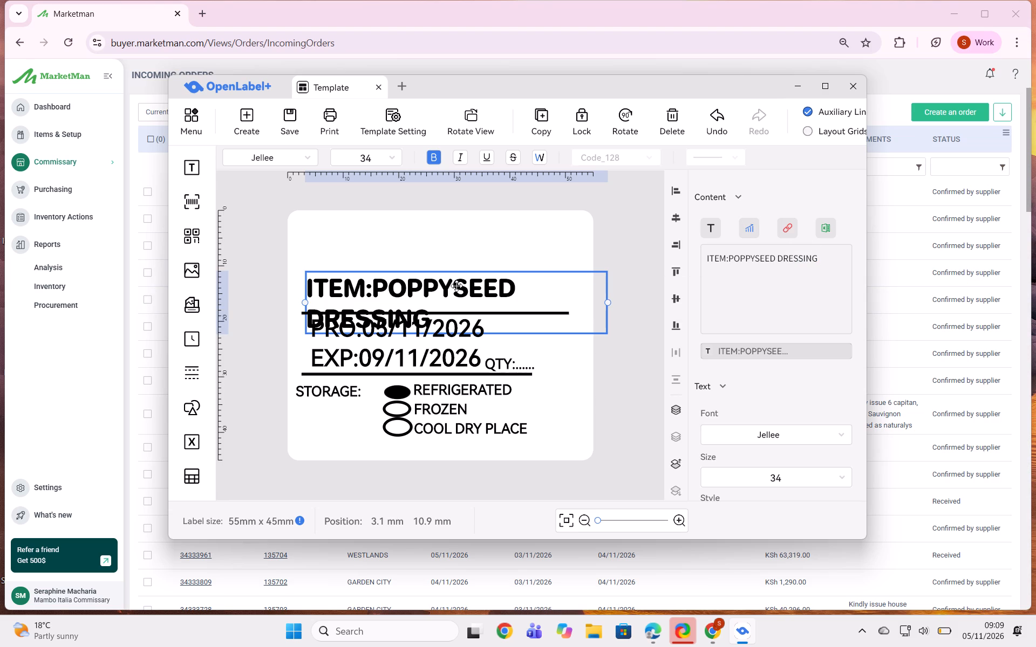
left_click_drag(456, 286, 458, 262)
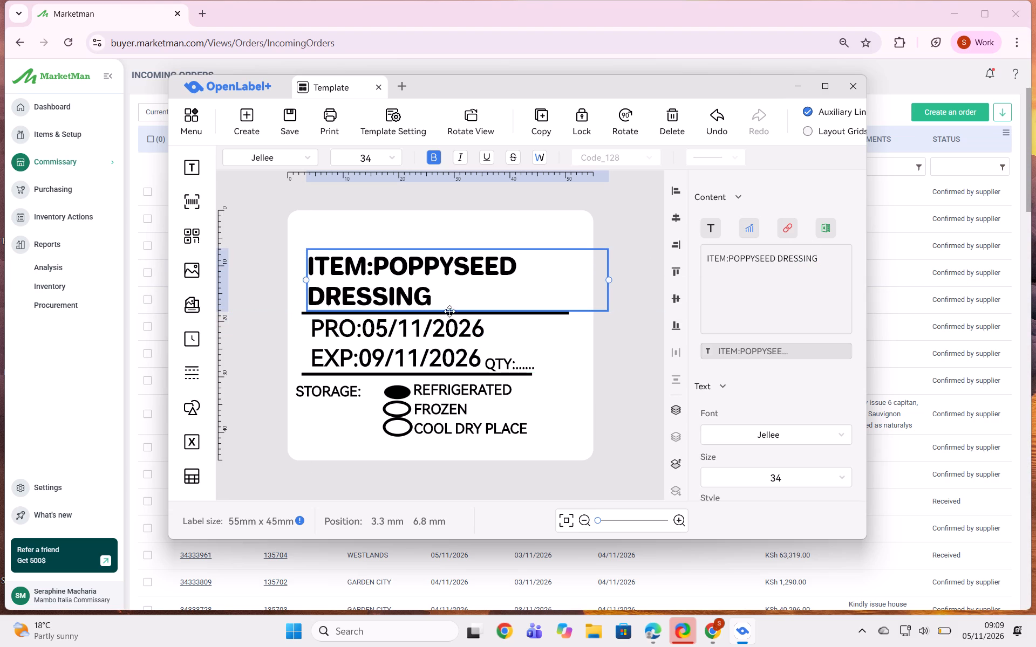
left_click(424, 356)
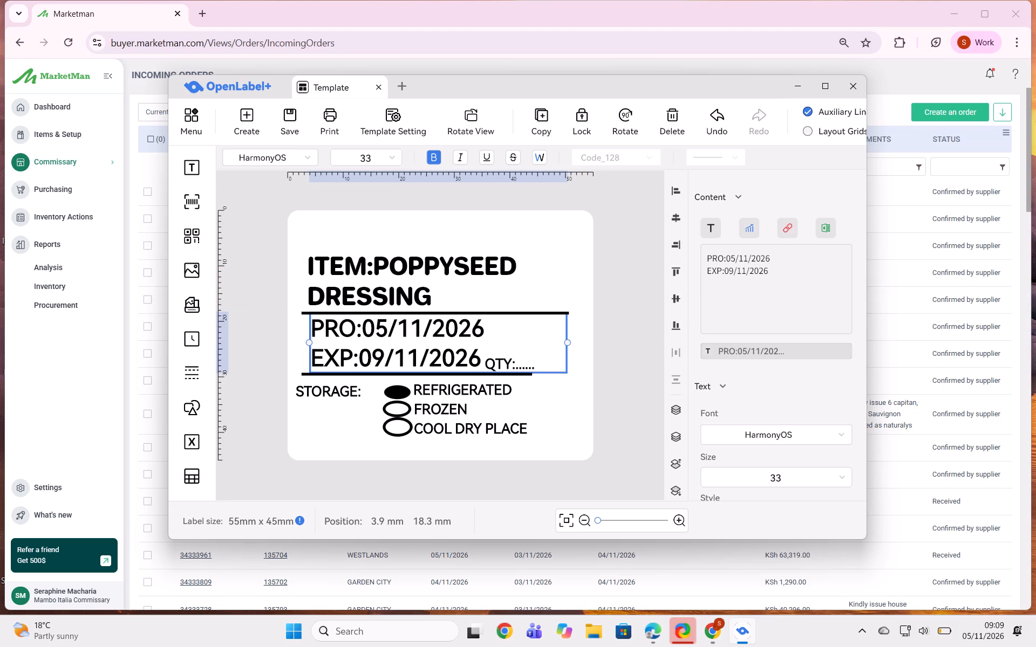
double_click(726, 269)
Select the product name "POPPYSEED DRESSING" after "ITEM:" in the item text, ready for replacement.
left_click(486, 274)
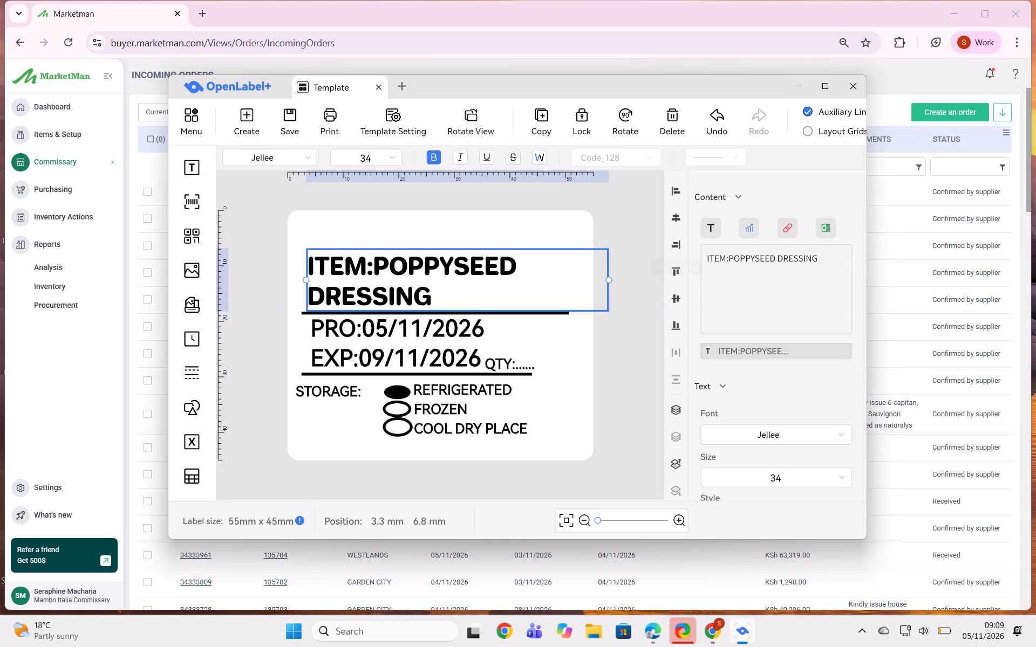
left_click_drag(730, 253, 1035, 300)
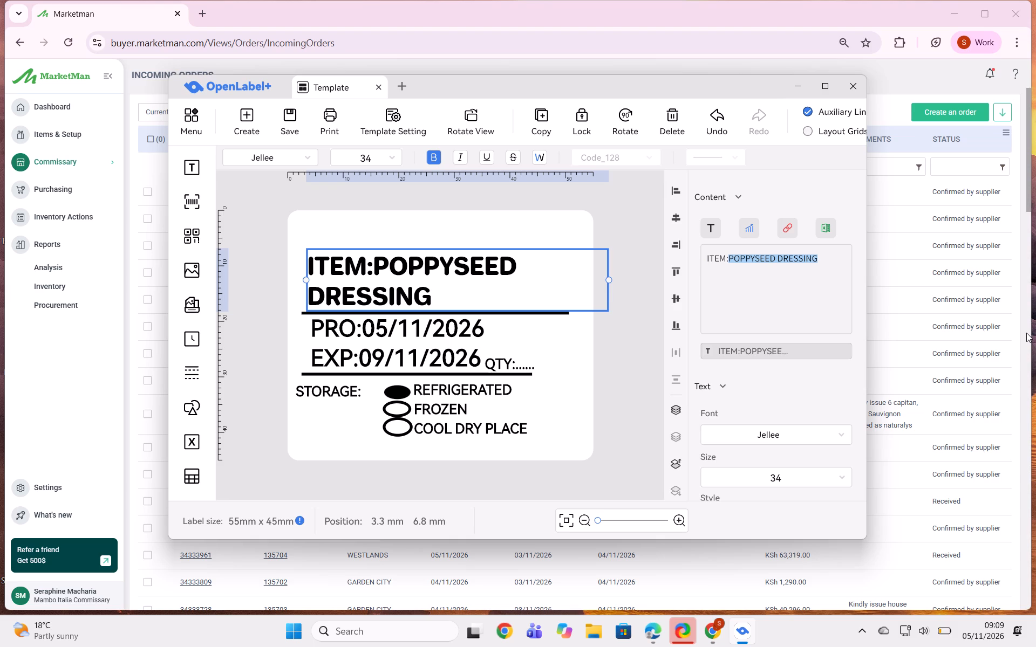
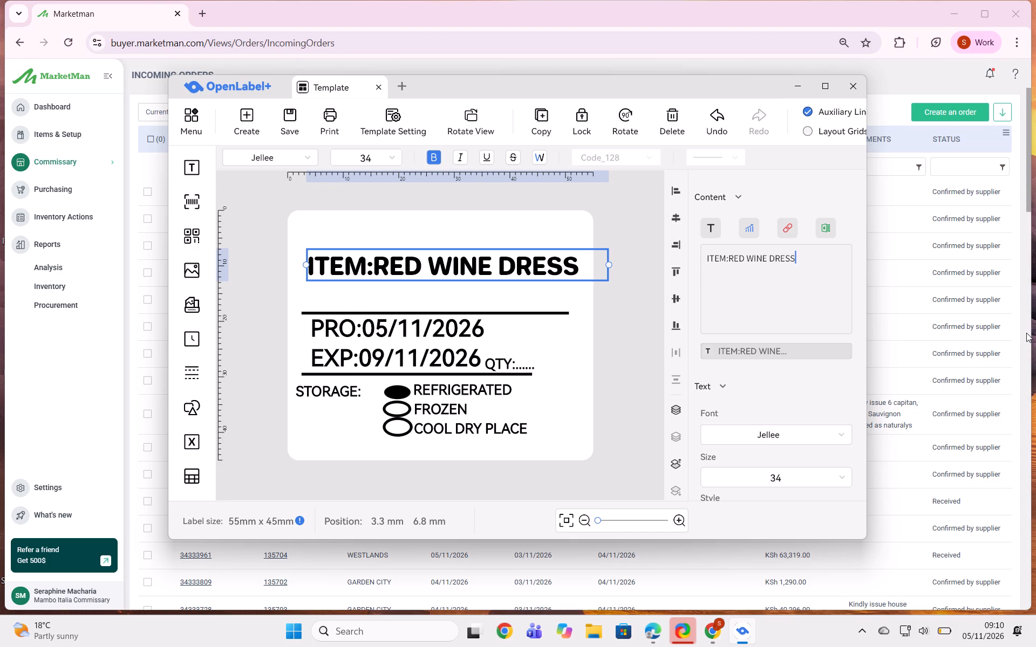
Finish the product name as "RED WINE DRESSING" and move the two-line item text up, clear of the line above the production date.
type("IND")
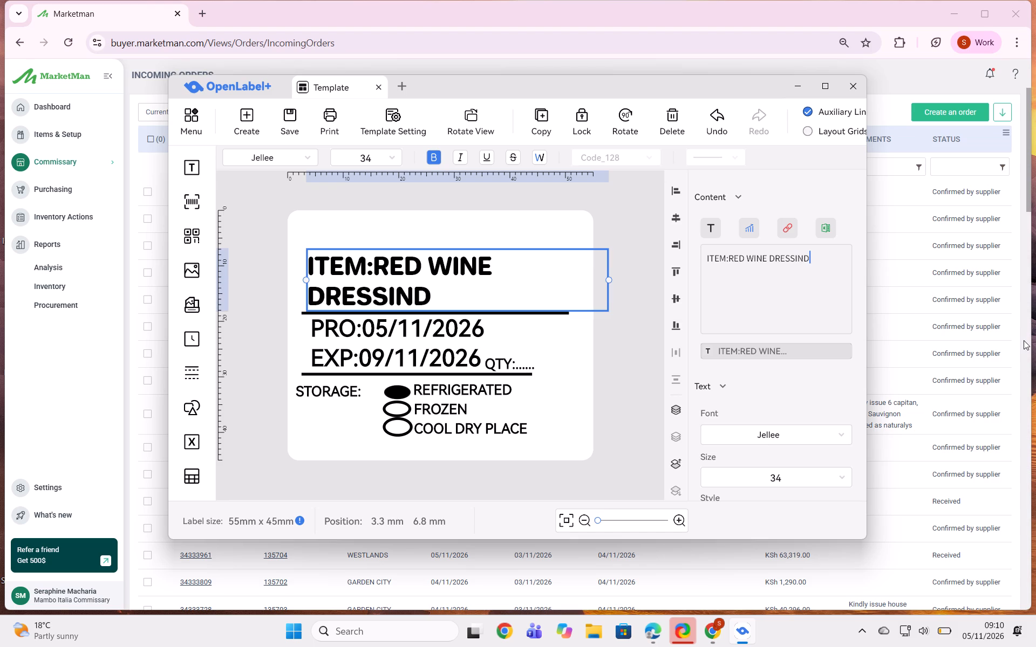
key("BackSpace")
key("g")
left_click_drag(430, 277, 422, 275)
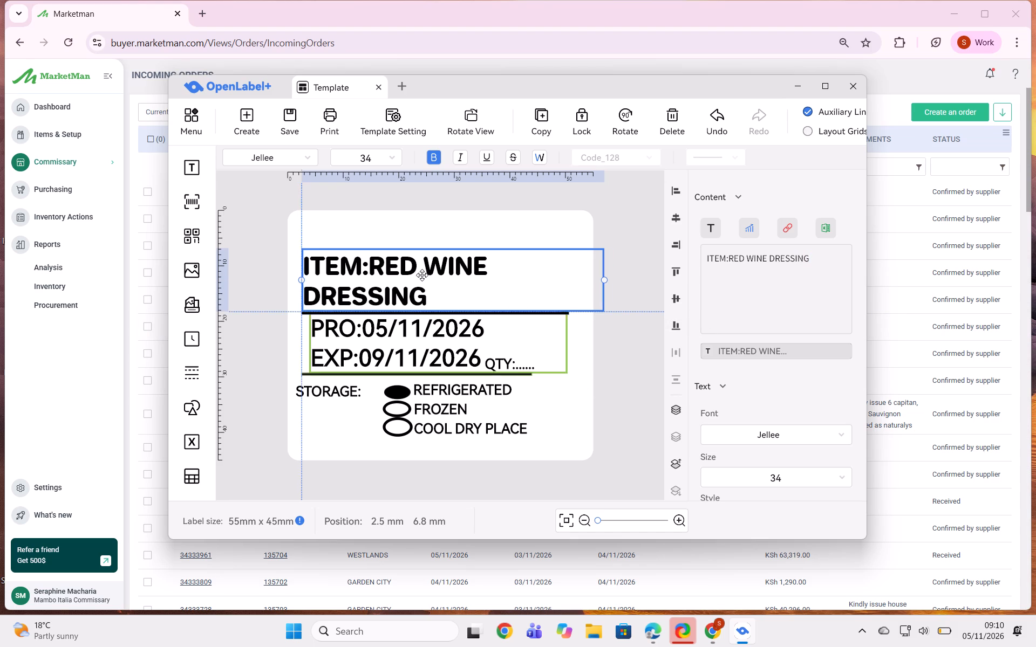
left_click_drag(422, 275, 431, 265)
Set the RED WINE DRESSING label's expiry line to "EXP:04/12/2026".
left_click(414, 343)
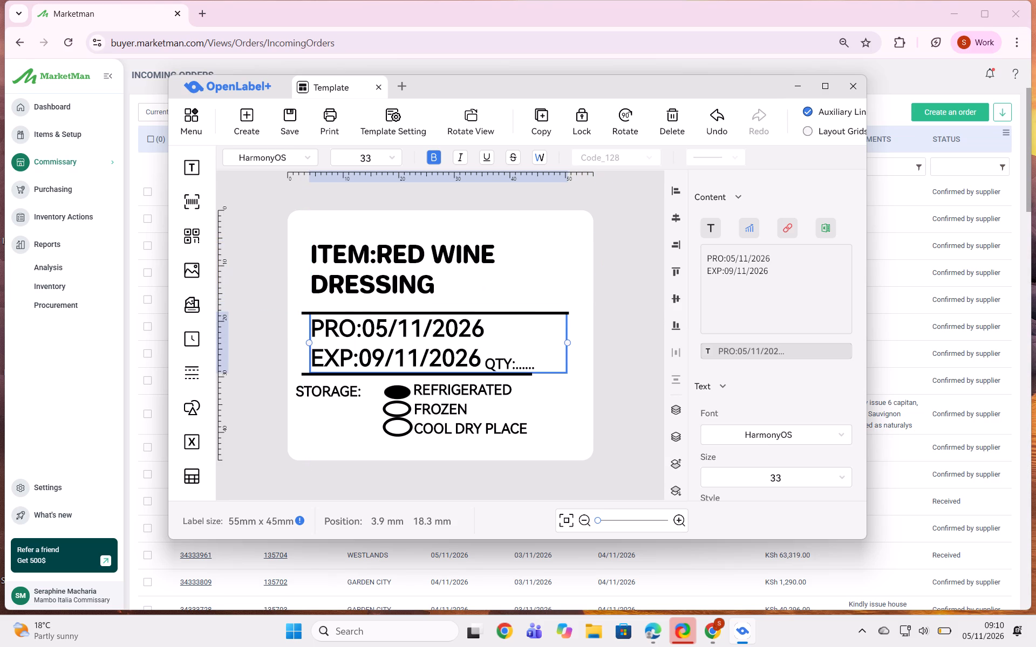
double_click(732, 273)
type("08")
key("BackSpace")
key("BackSpace")
type("04")
left_click(746, 266)
key("BackSpace")
key("2")
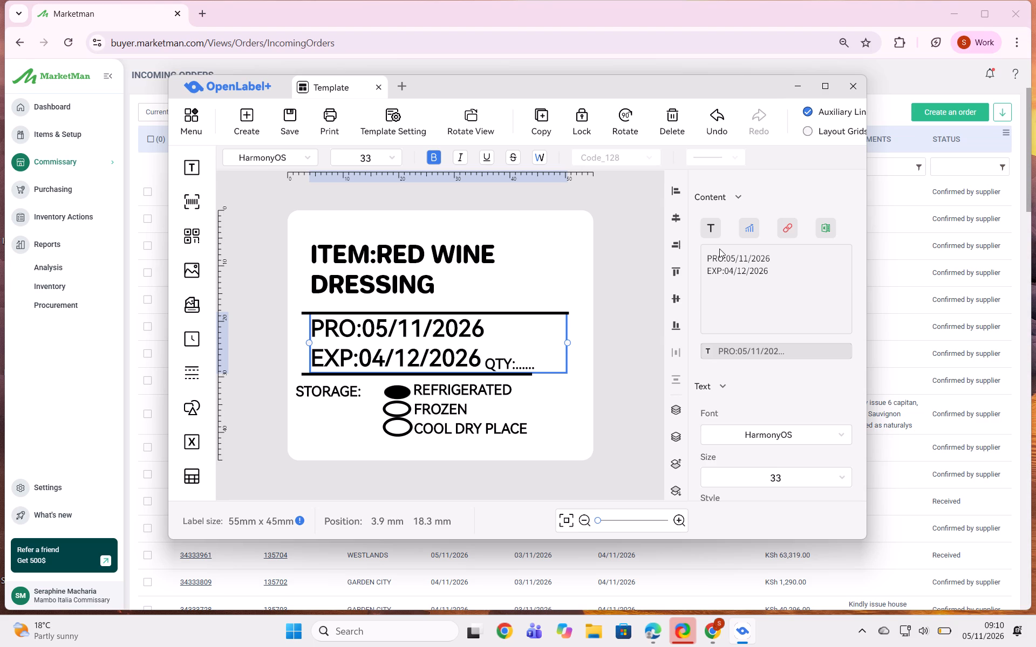
Open the print settings for the RED WINE DRESSING label.
left_click(331, 127)
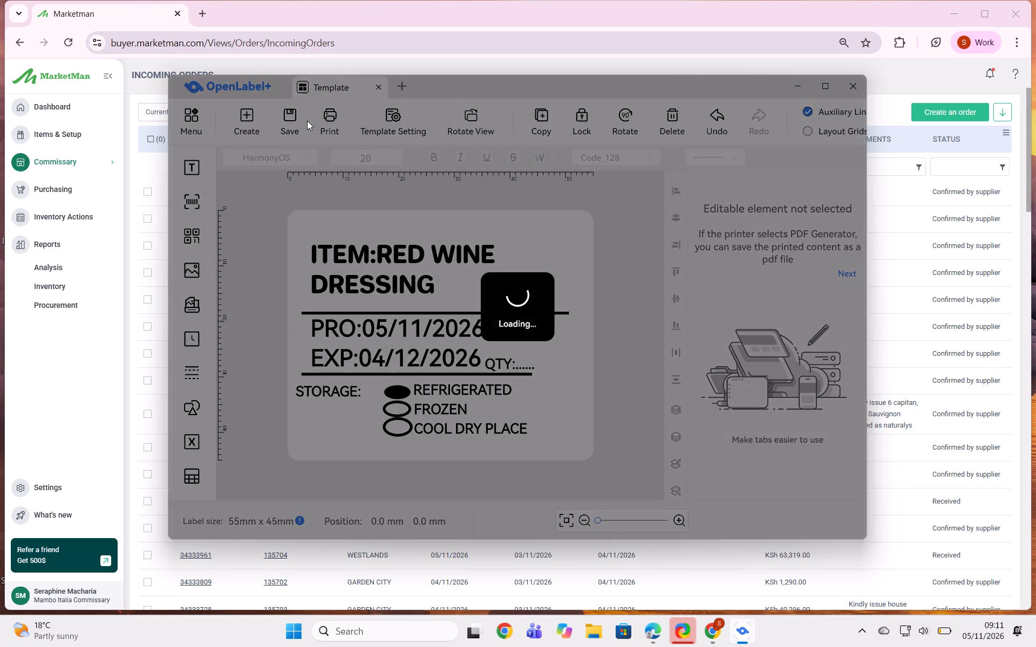
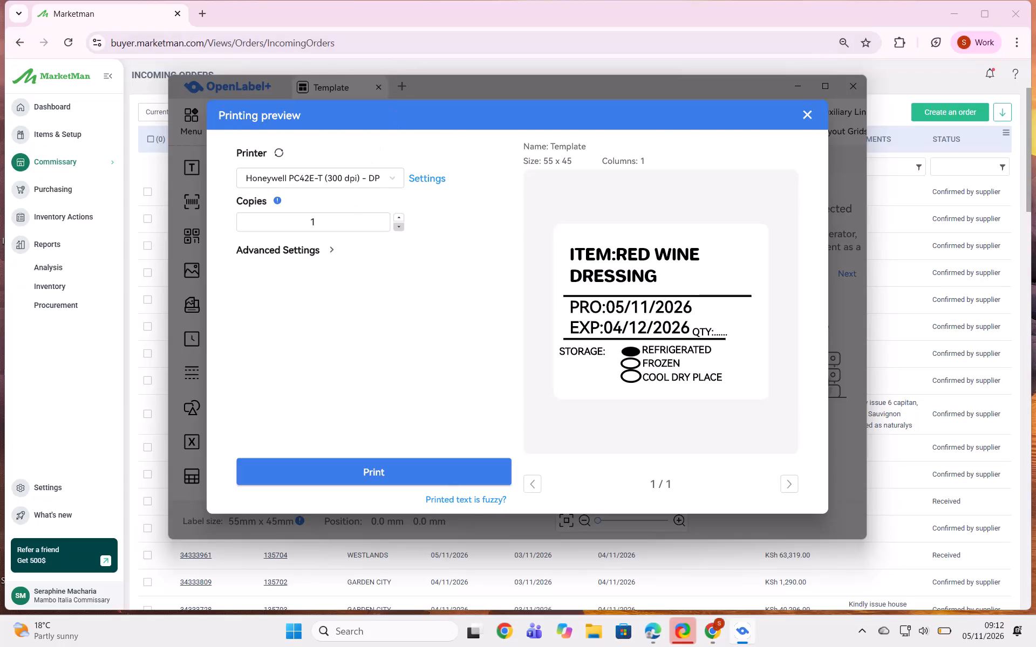
Print 4 copies of the RED WINE DRESSING label.
left_click_drag(338, 224, 215, 217)
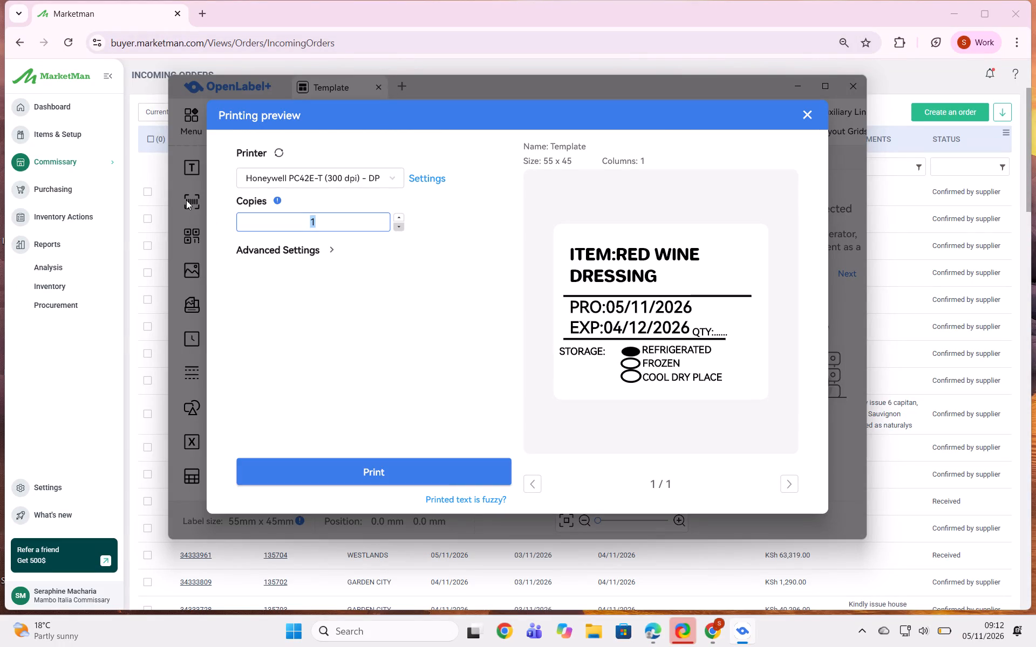
key("4")
left_click(287, 476)
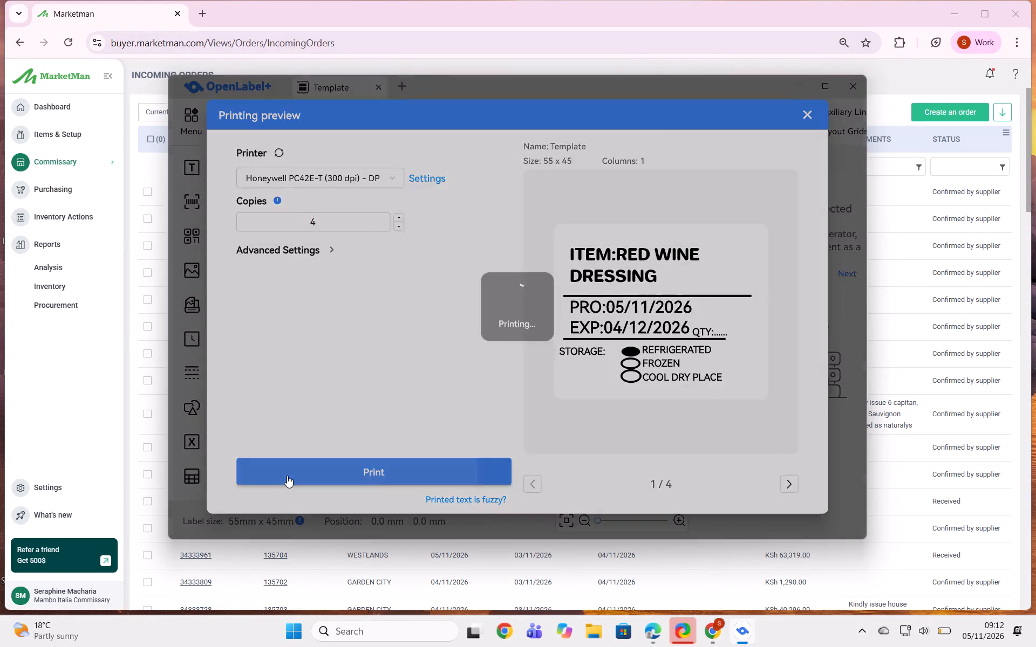
Change the label's item text to "ITEM:CAESAR DRESSING".
left_click(393, 286)
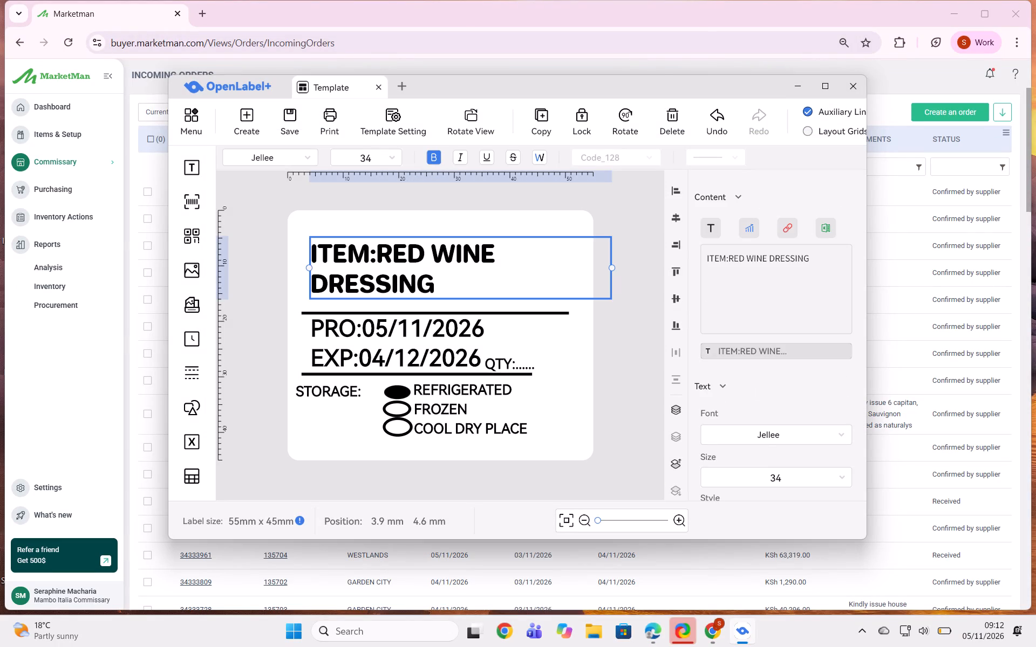
left_click_drag(727, 256, 1013, 296)
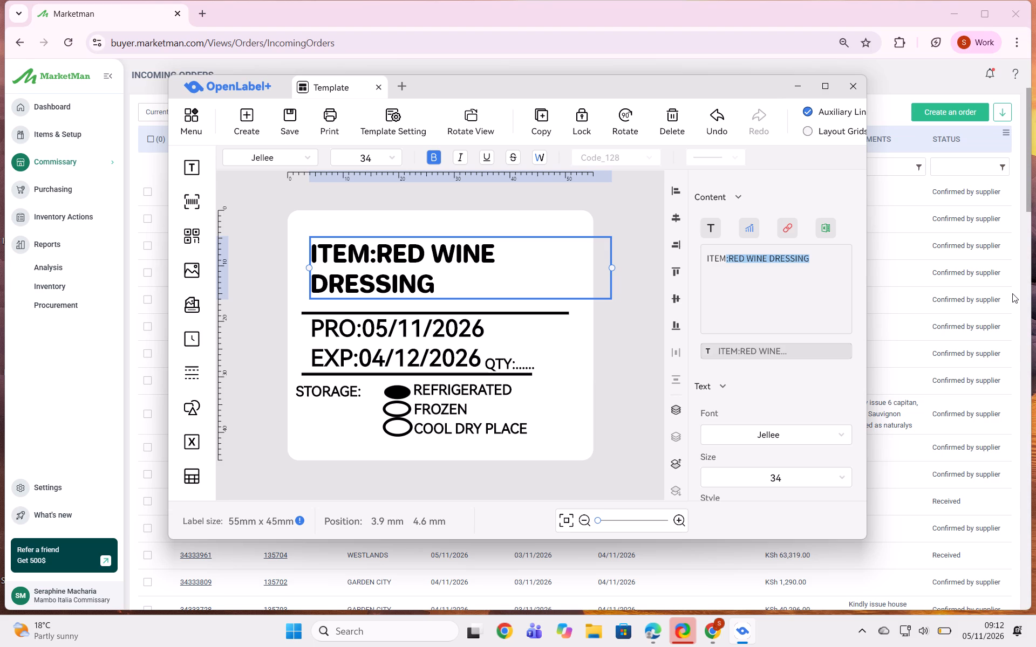
key("ctrl+semicolon")
key("space")
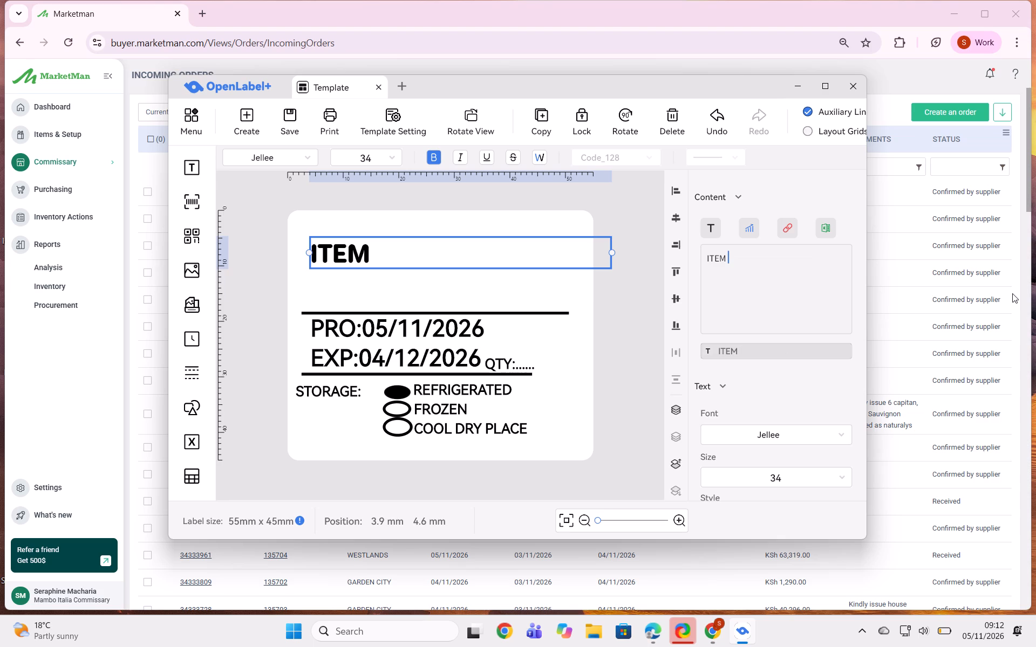
key("ctrl+semicolon")
key("ctrl+semicolon")
type("p:")
key("shift+BackSpace")
key("shift+BackSpace")
key("shift+BackSpace")
key("shift+colon")
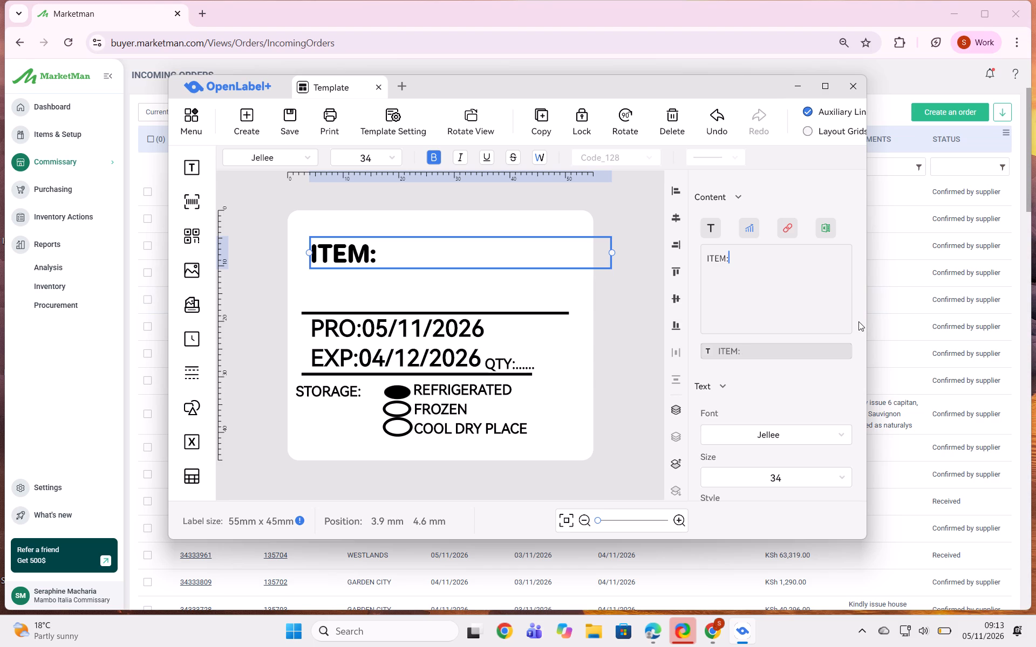
type("CAESAR DRESSING")
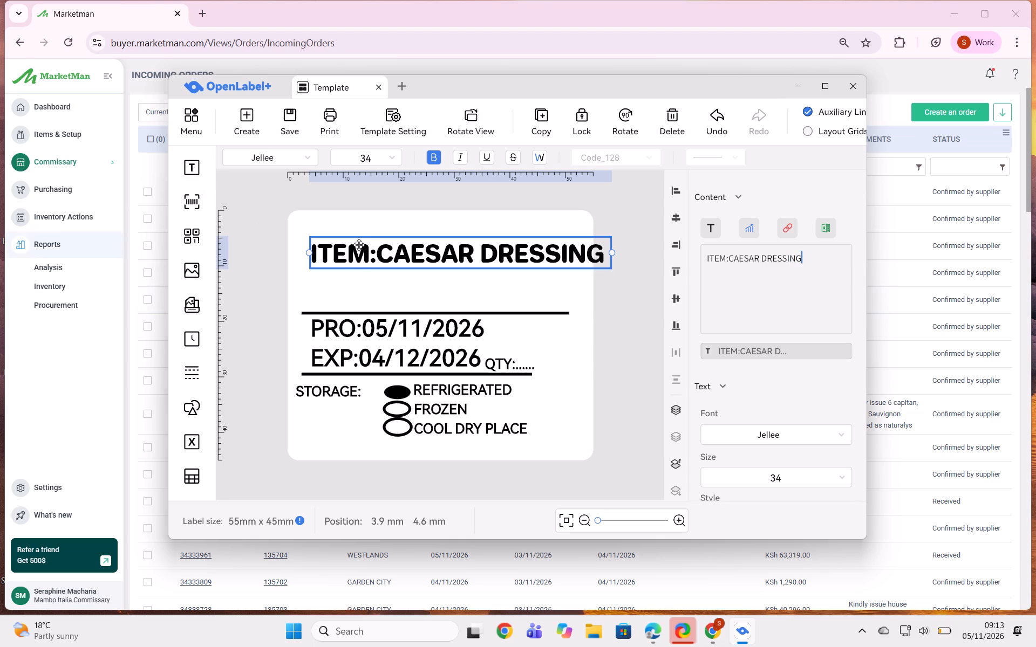
Move the item text to the label's left edge and slightly down, so the full name fits above the production date line.
left_click_drag(359, 245, 338, 255)
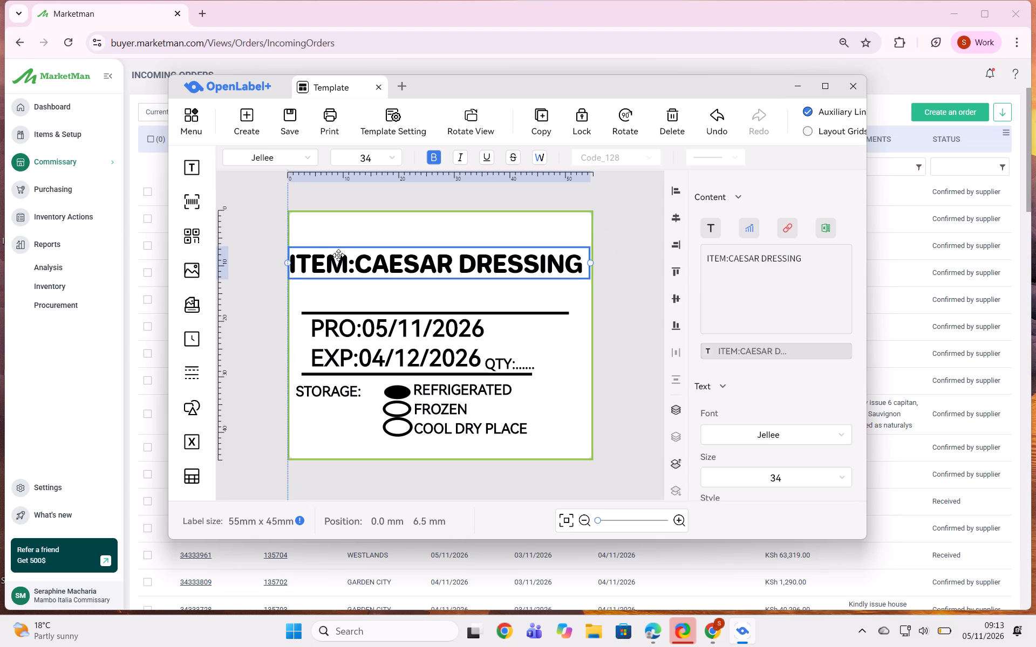
left_click_drag(338, 255, 340, 261)
left_click(394, 355)
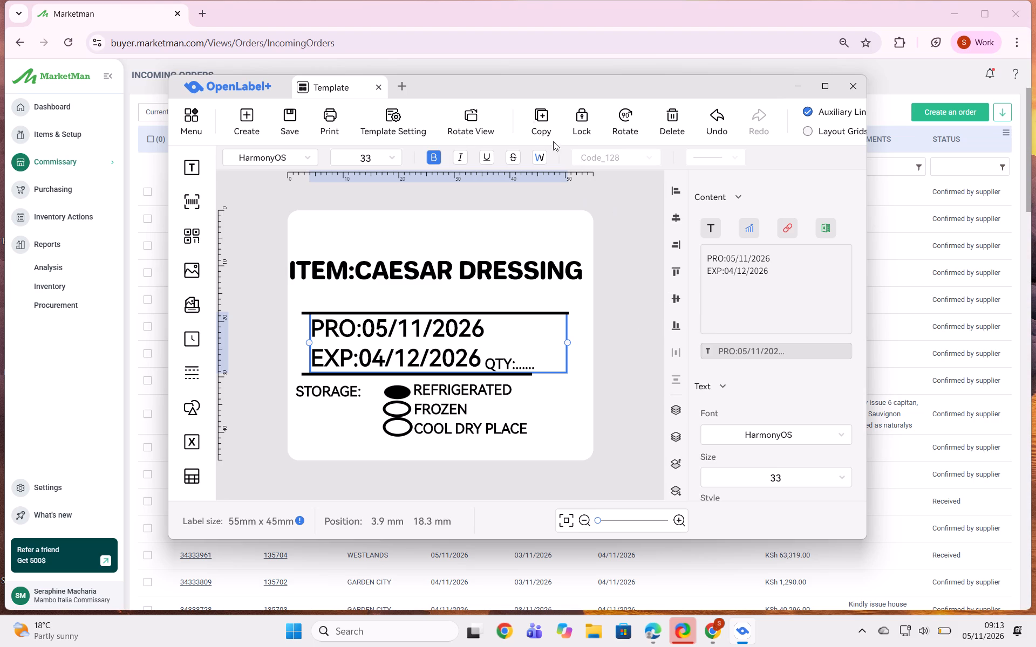
Minimise the browser window to reach the desktop and open Loggy3.
left_click(387, 634)
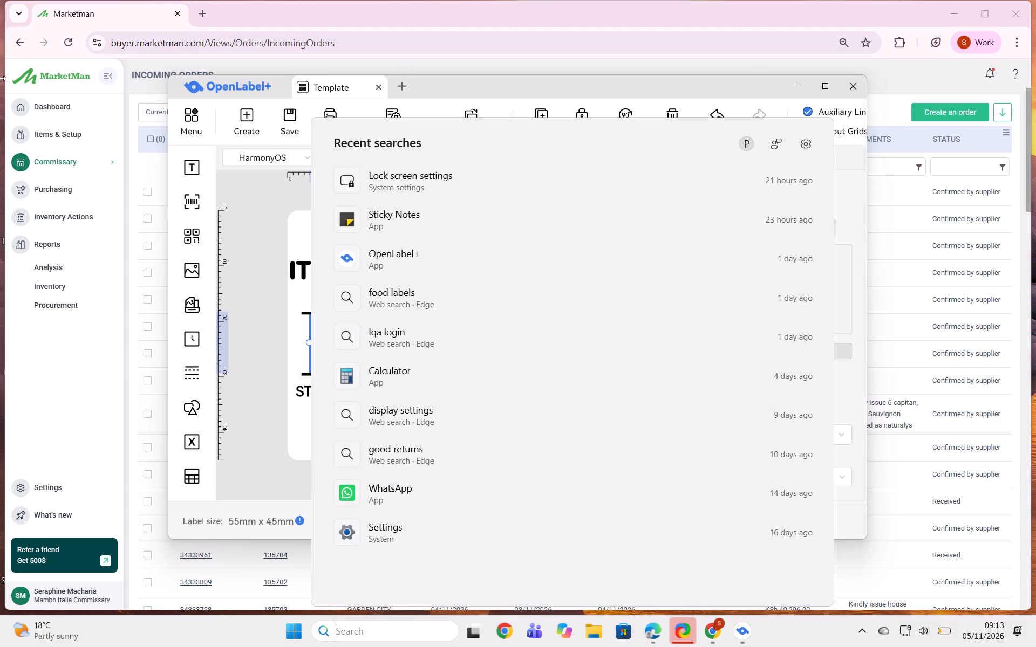
left_click(959, 20)
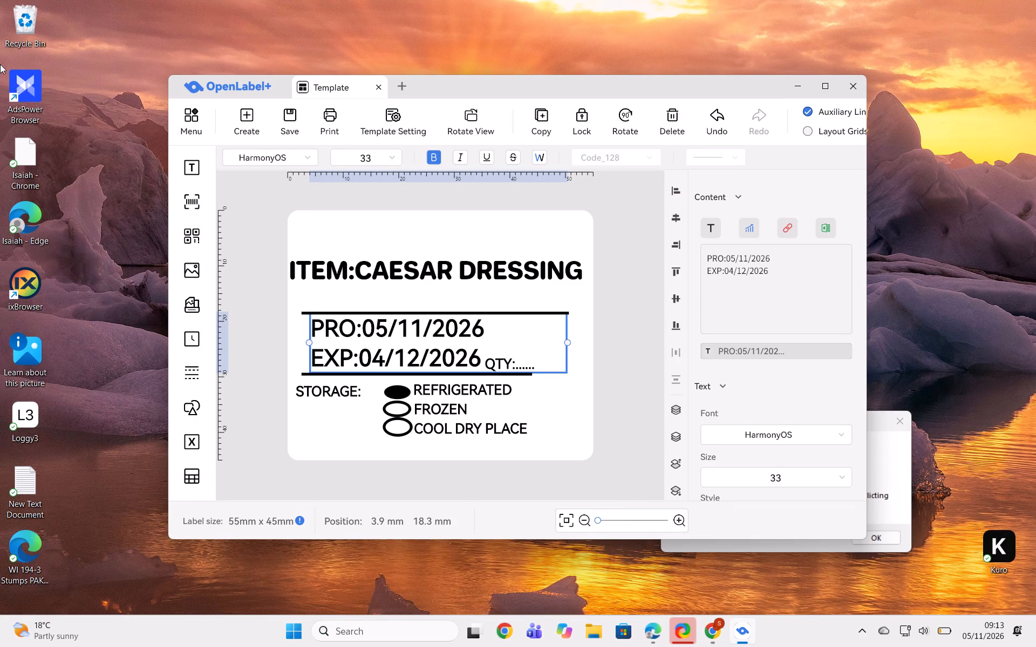
double_click(41, 419)
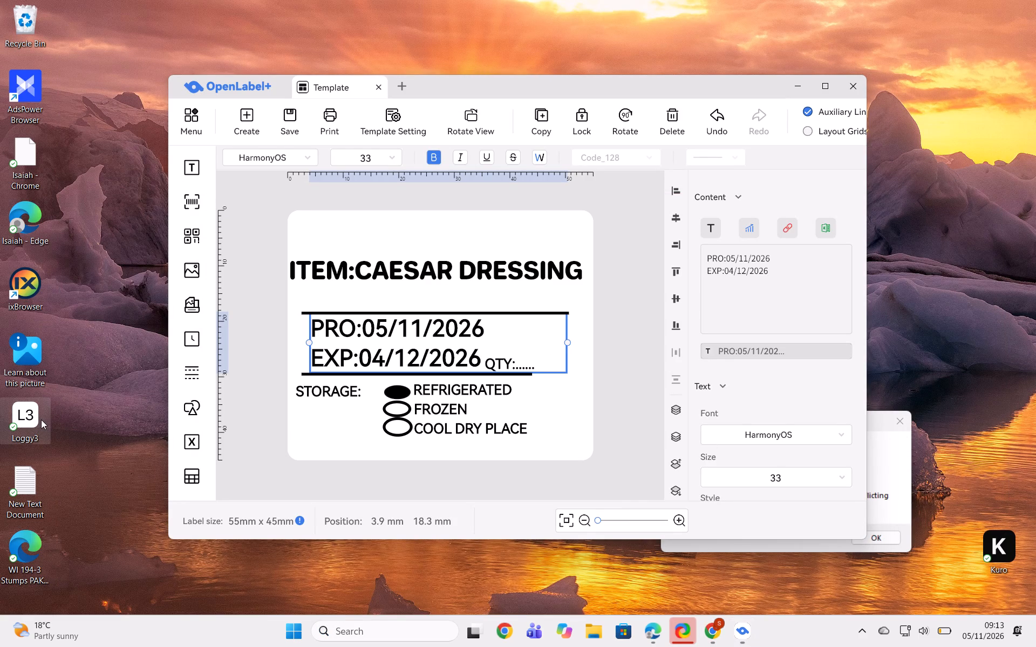